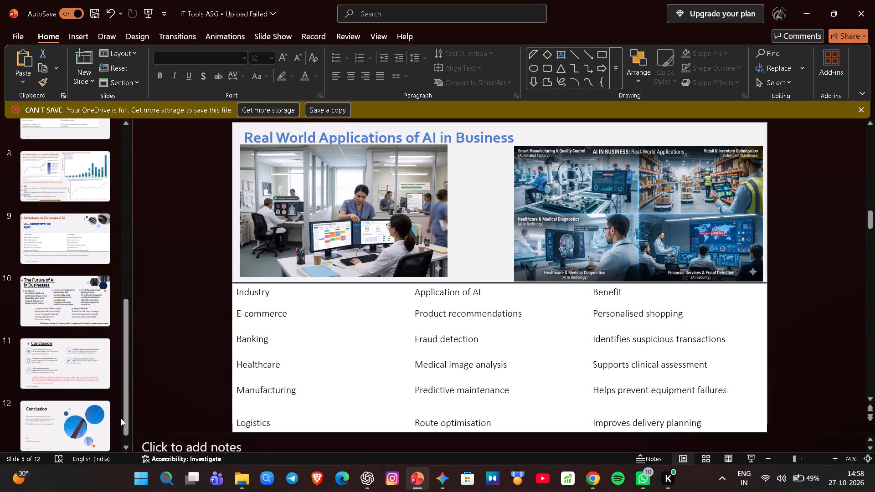
View the "What is Artificial Intelligence?" slide and the "Types of AI used in Business" slide, leaving the comments view closed.
left_click_drag(125, 415, 99, 201)
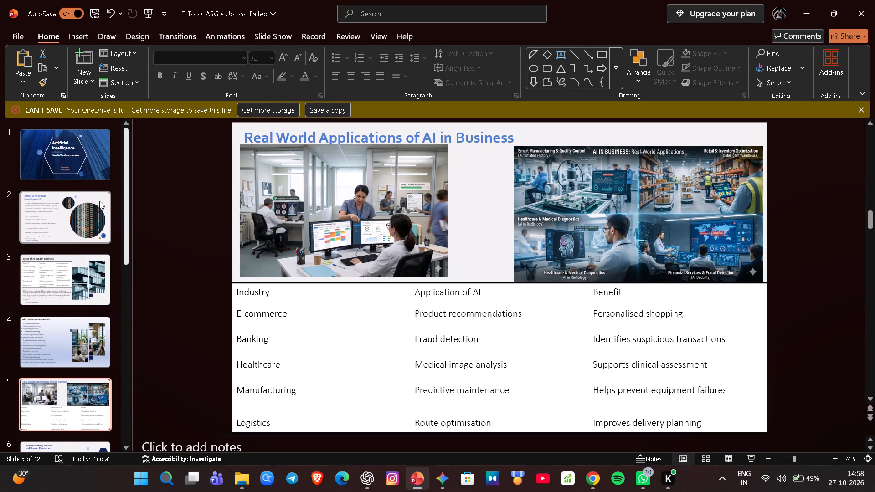
left_click_drag(99, 201, 105, 221)
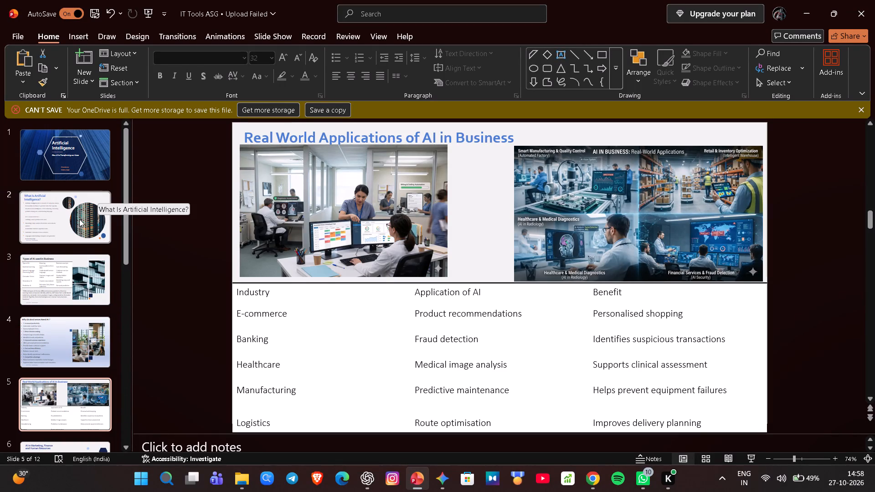
left_click(79, 219)
left_click(42, 288)
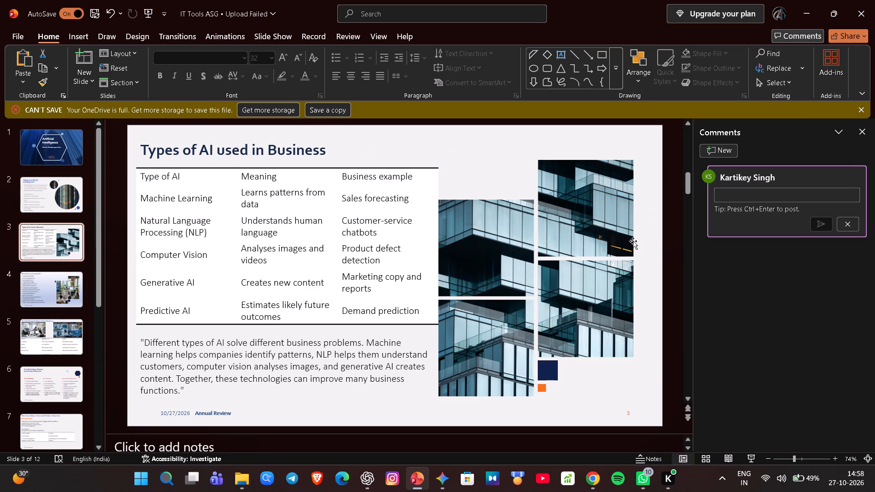
left_click(861, 137)
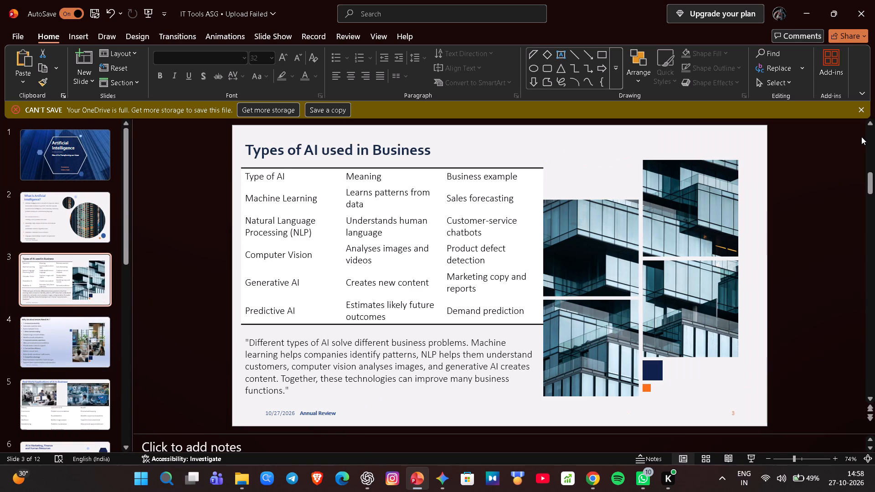
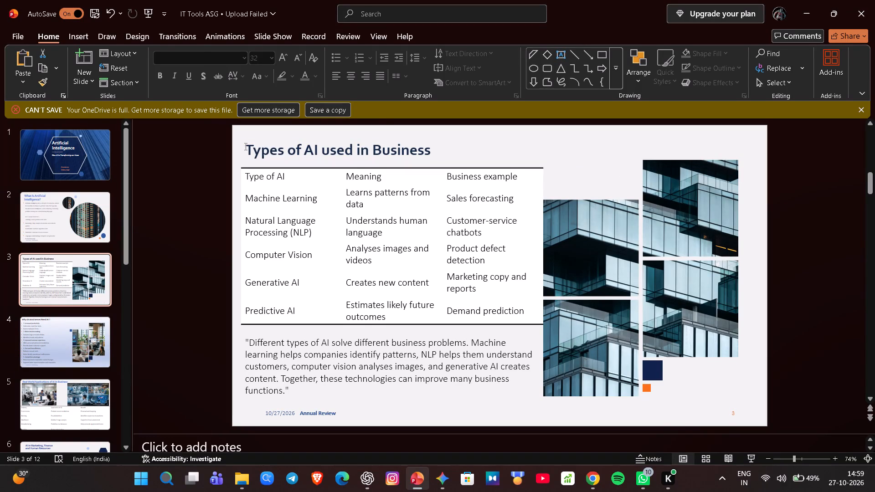
Set the "Types of AI used in Business" title to font size 36 and move it slightly up, away from the table.
left_click_drag(245, 146, 438, 139)
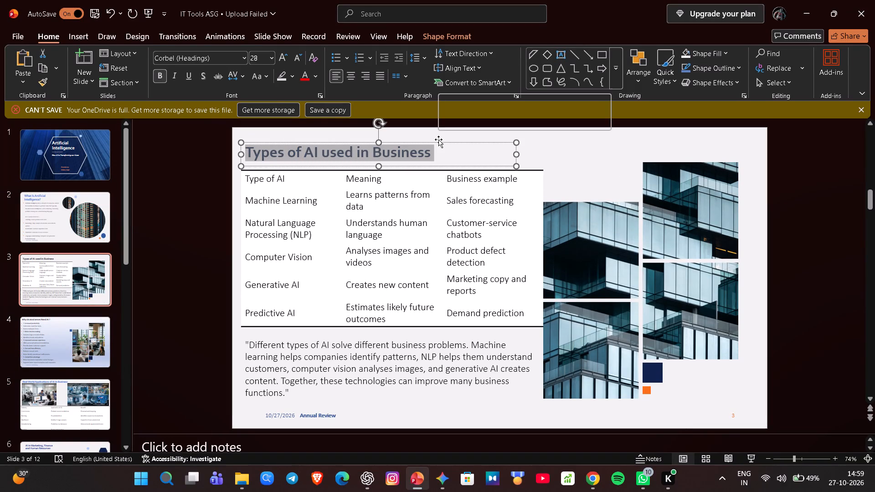
left_click(273, 56)
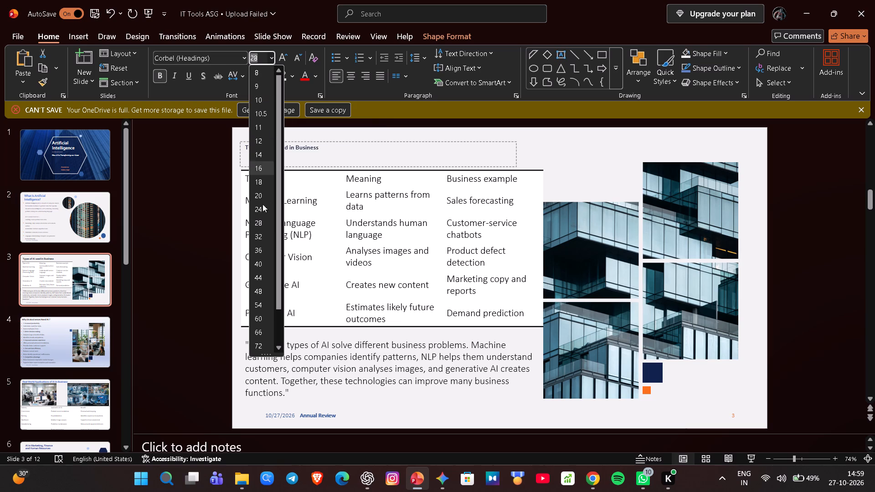
left_click(257, 246)
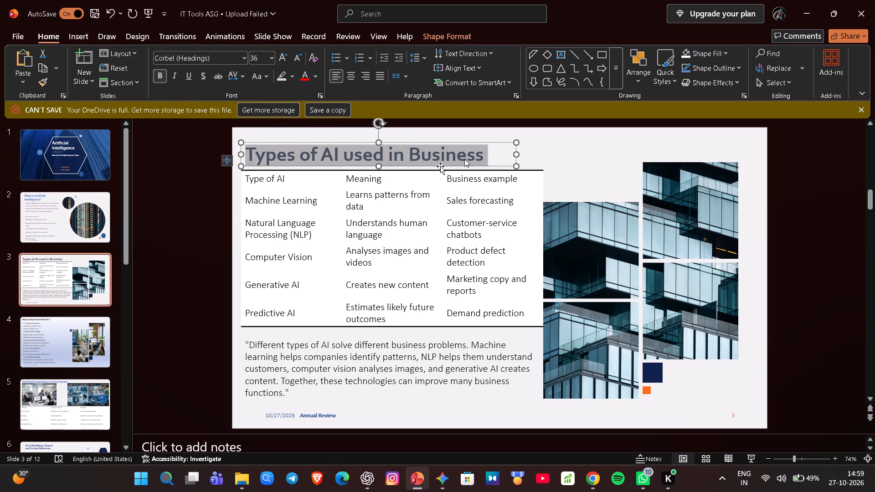
left_click_drag(395, 141, 394, 132)
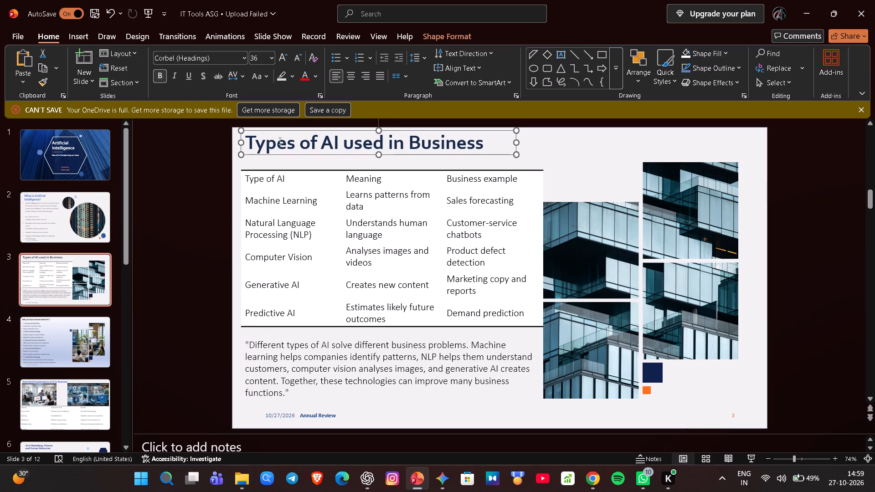
Draw a small diamond shape about 0.68 cm high and 0.77 cm wide in the empty space after the title.
left_click(81, 41)
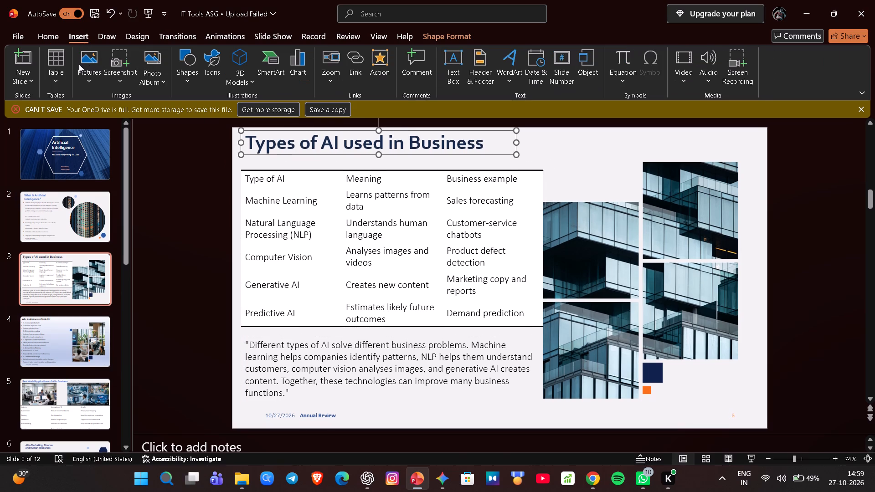
left_click(183, 61)
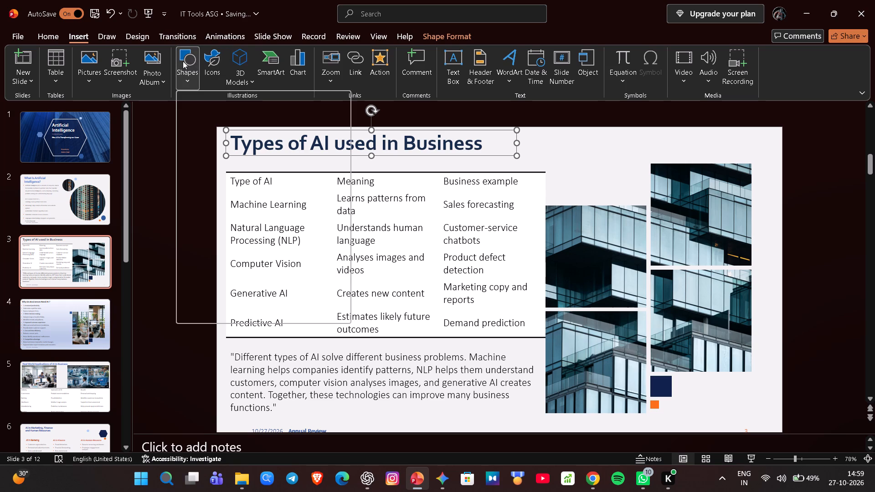
left_click(222, 174)
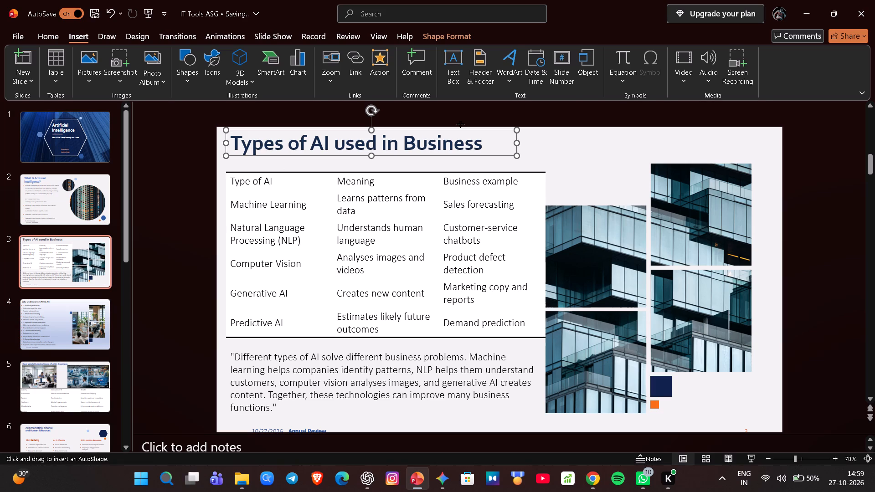
left_click_drag(574, 147, 574, 144)
left_click_drag(574, 144, 587, 136)
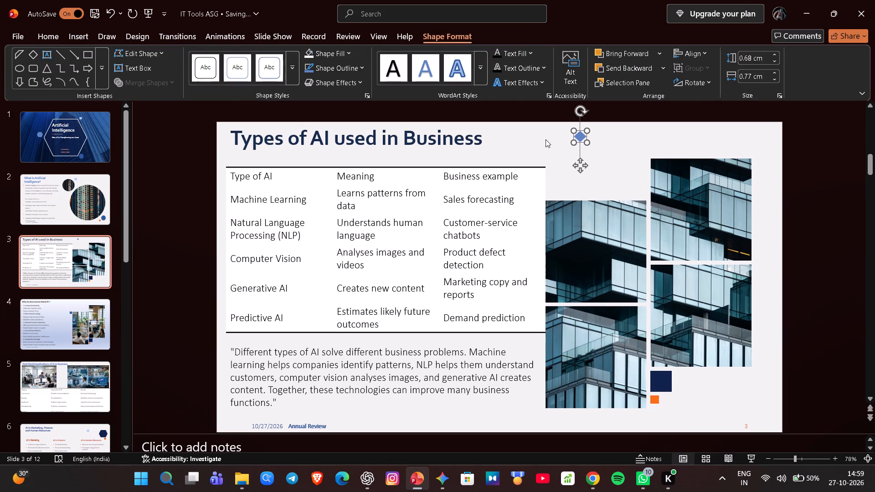
Shift the "Types of AI used in Business" title slightly right and place the small diamond directly in front of it.
left_click(484, 136)
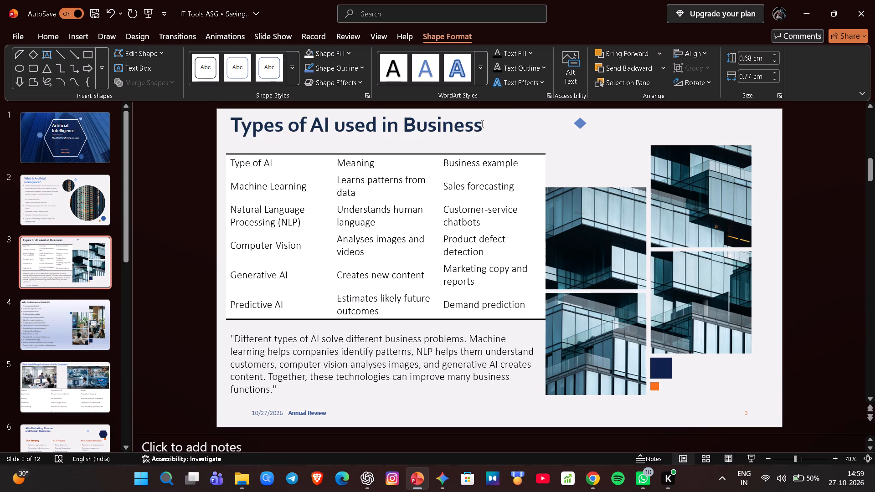
left_click(481, 123)
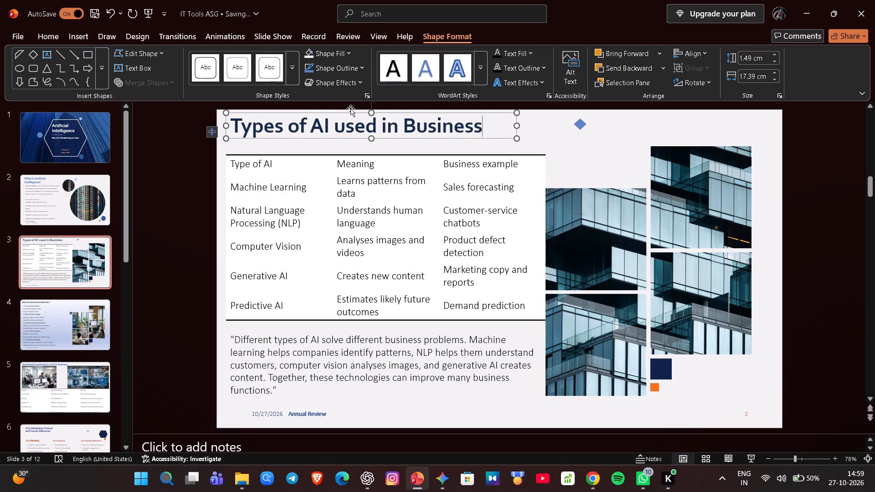
left_click_drag(350, 112, 356, 112)
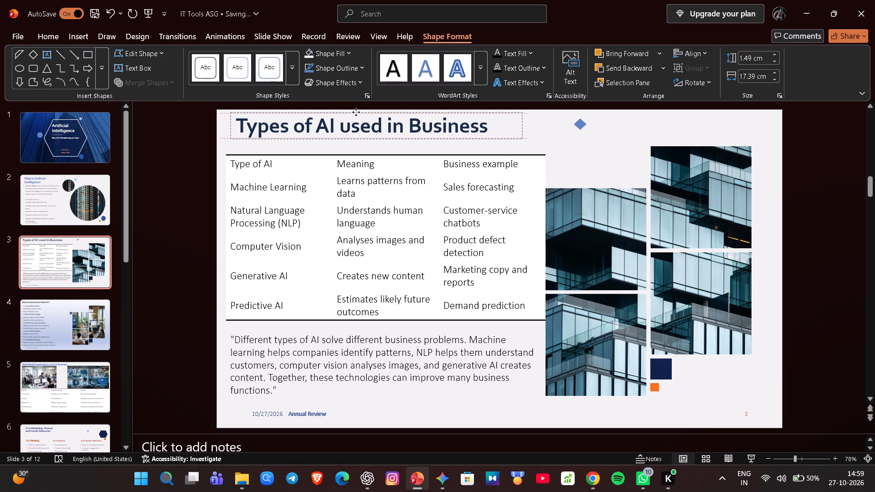
left_click_drag(356, 112, 355, 112)
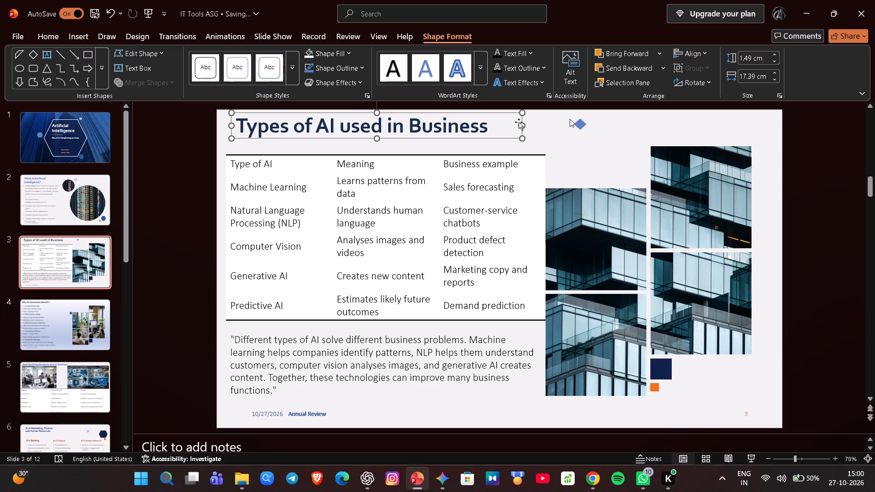
left_click_drag(580, 123, 475, 125)
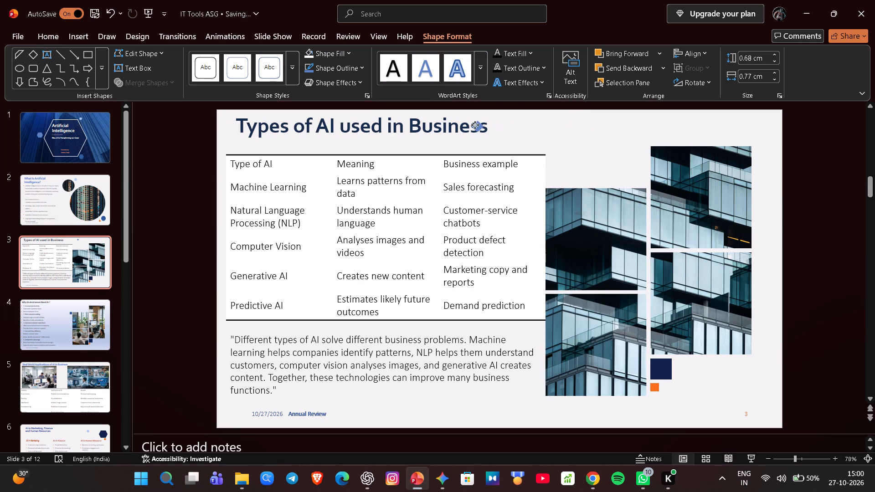
left_click_drag(475, 125, 223, 123)
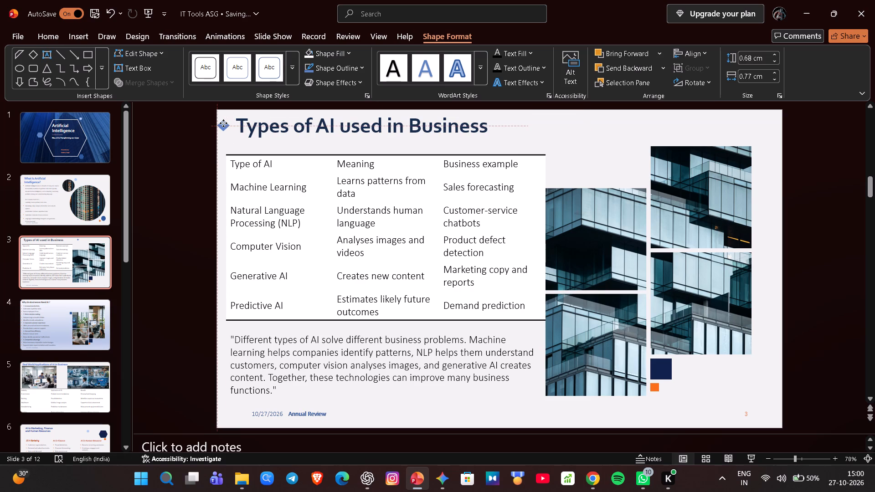
left_click_drag(223, 123, 228, 124)
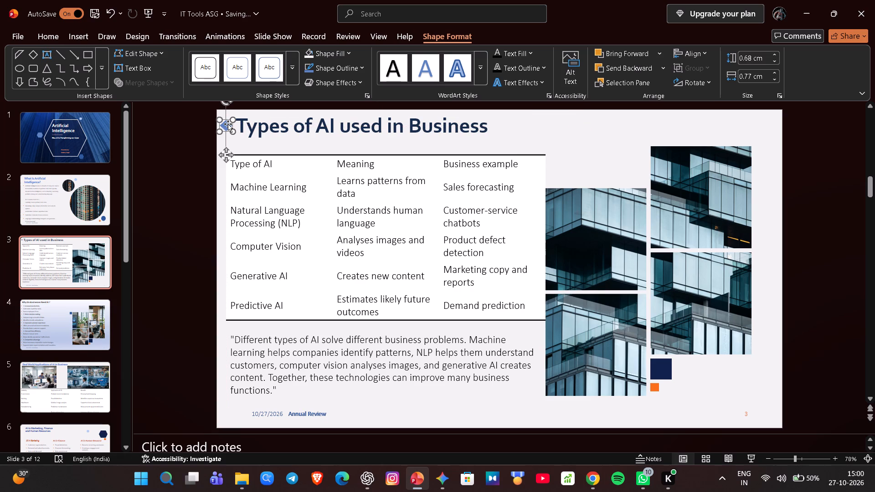
left_click(497, 124)
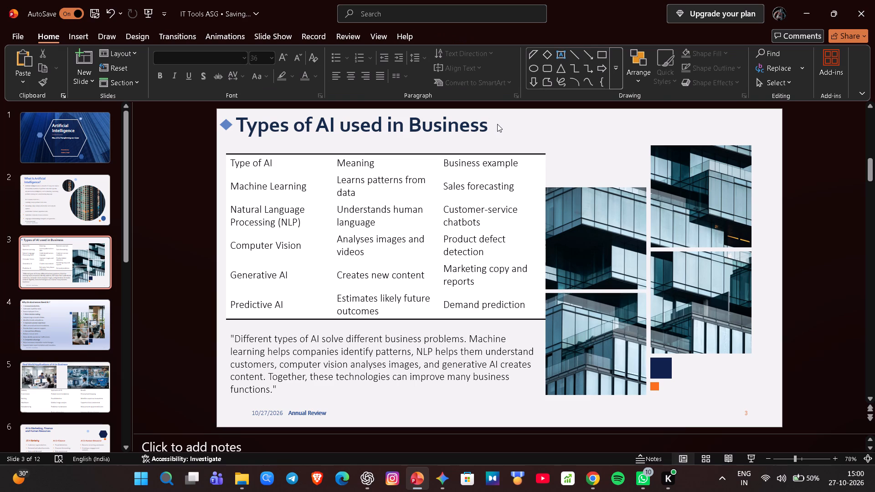
On slide 2, draw a diamond about 0.56 cm high and 0.76 cm wide in front of the "What Is Artificial Intelligence?" title.
left_click(62, 189)
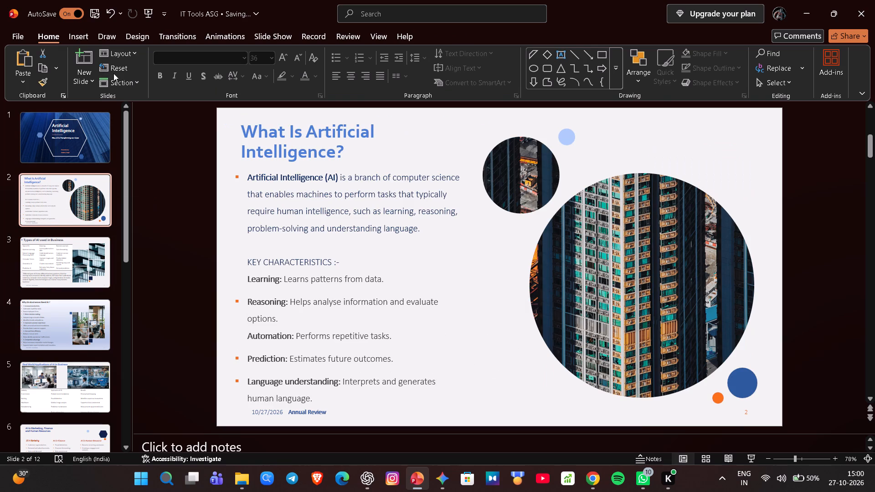
left_click(85, 32)
left_click(188, 61)
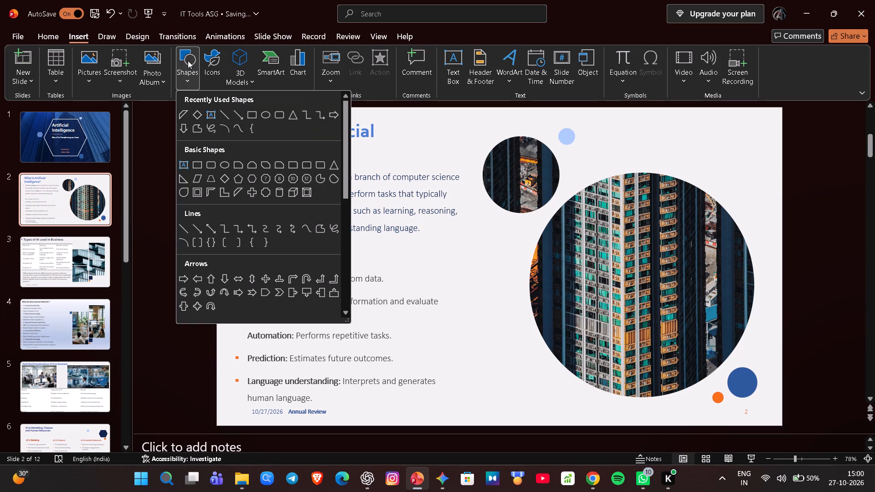
left_click(218, 175)
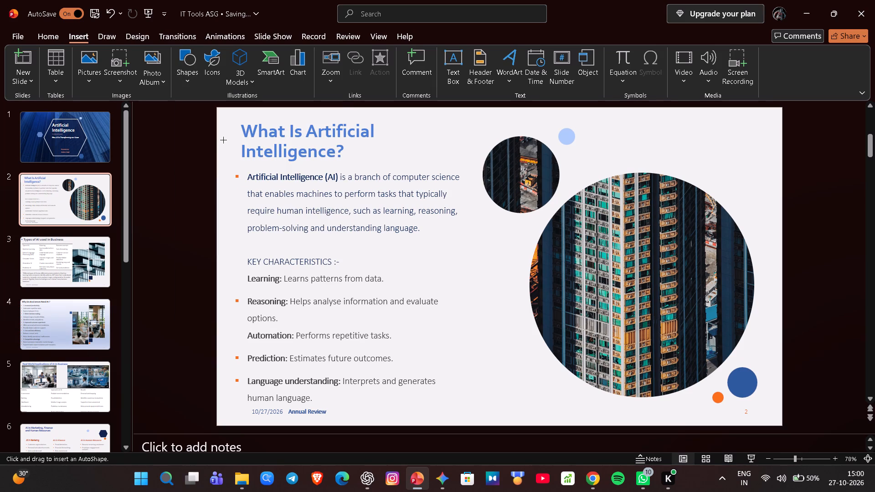
left_click_drag(224, 136, 224, 135)
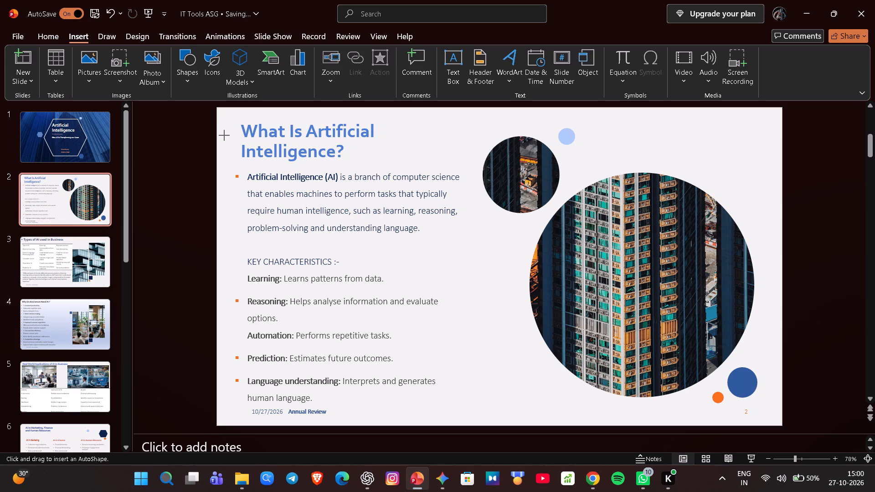
left_click_drag(224, 135, 233, 127)
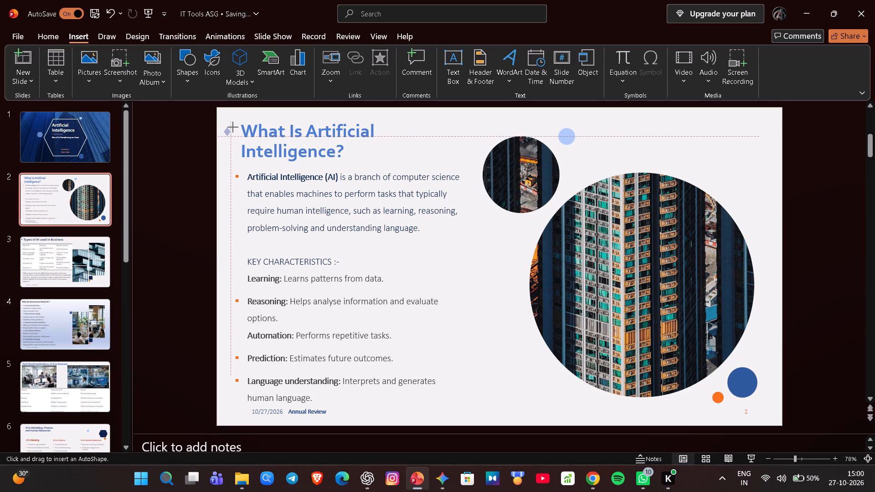
left_click_drag(233, 127, 233, 127)
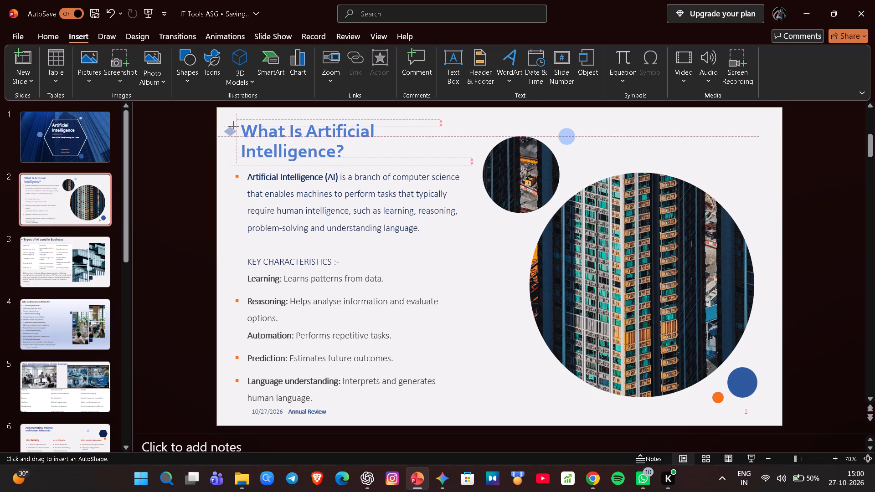
left_click_drag(233, 127, 234, 127)
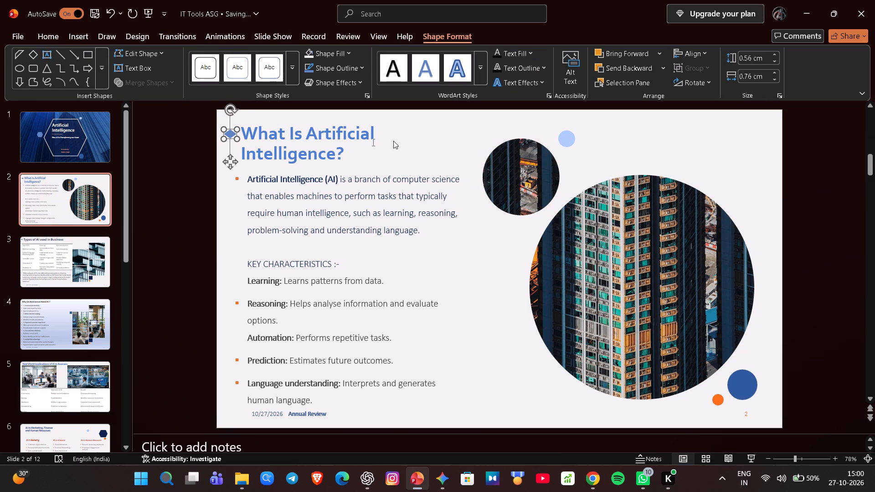
left_click(414, 134)
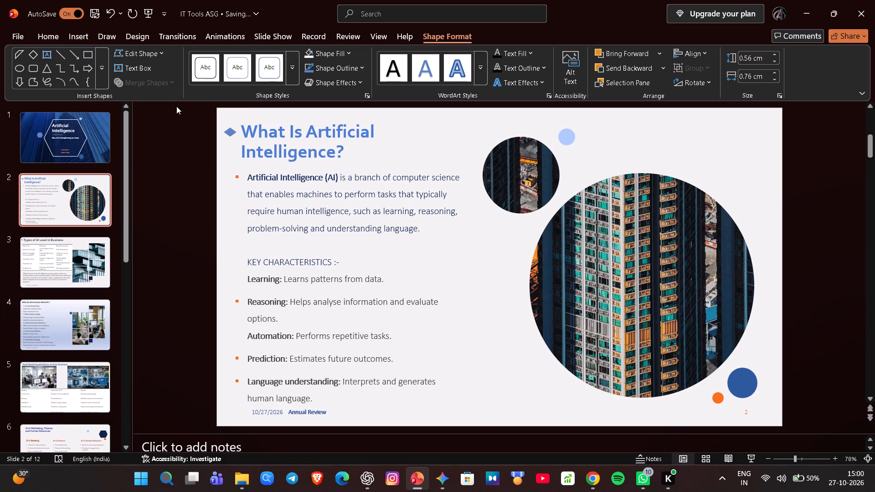
On slide 4, set the "Why Do Businesses Need AI ?" title to font size 28.
left_click(57, 269)
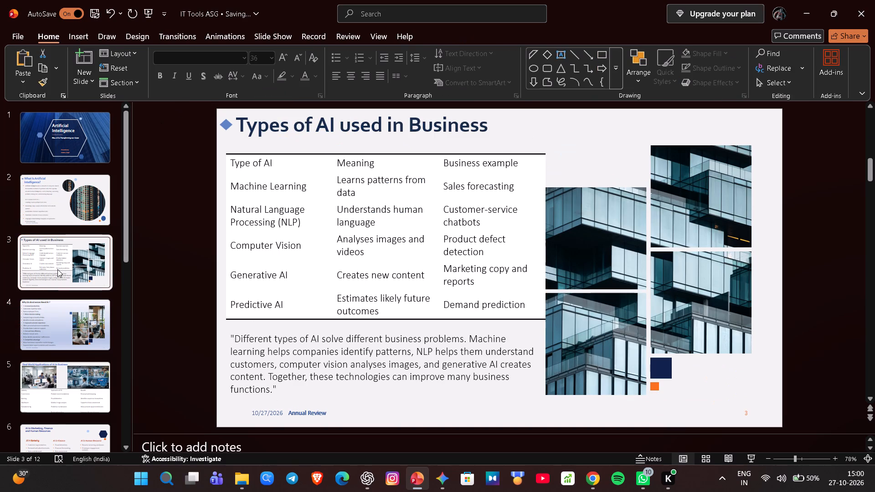
left_click(50, 317)
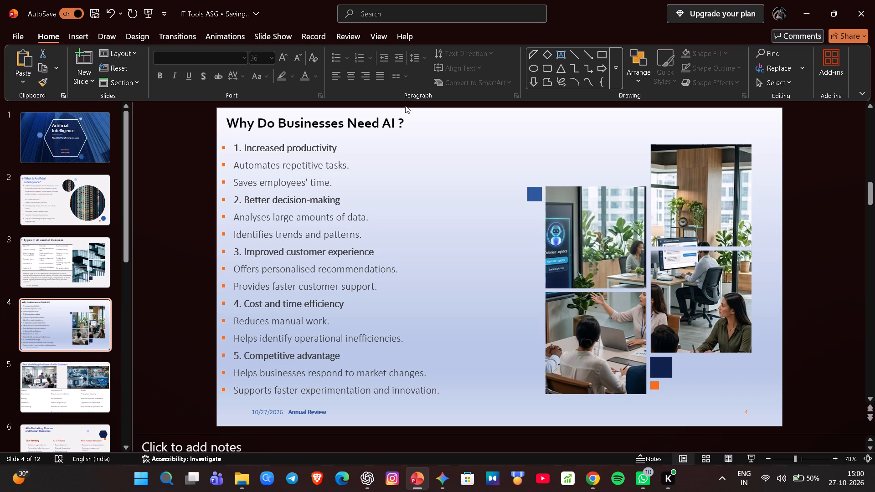
left_click(403, 117)
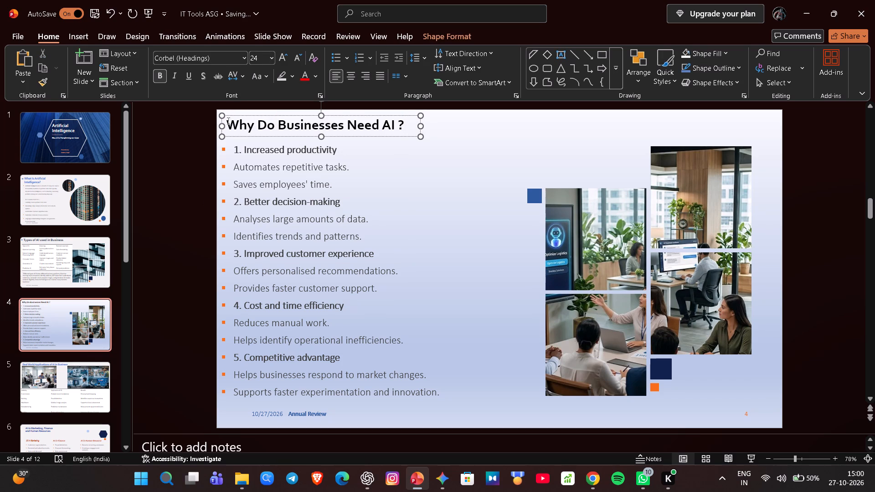
left_click_drag(227, 121, 401, 126)
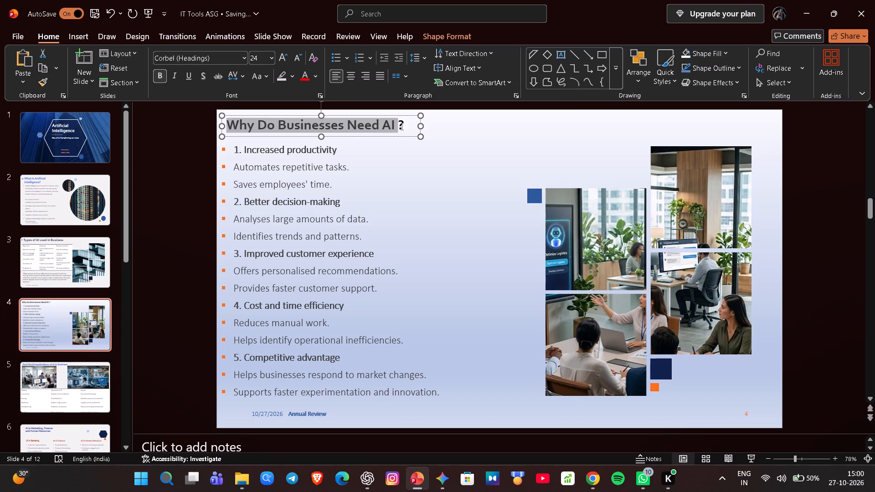
left_click_drag(401, 126, 401, 126)
left_click(272, 60)
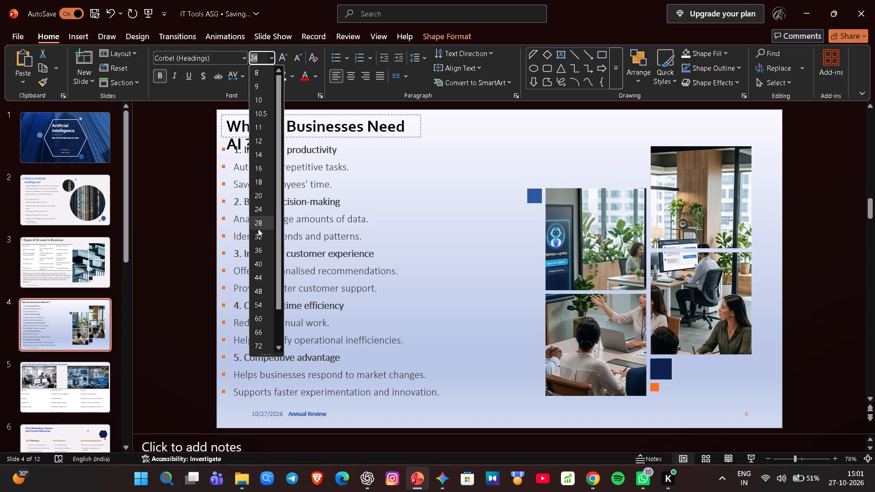
left_click(258, 229)
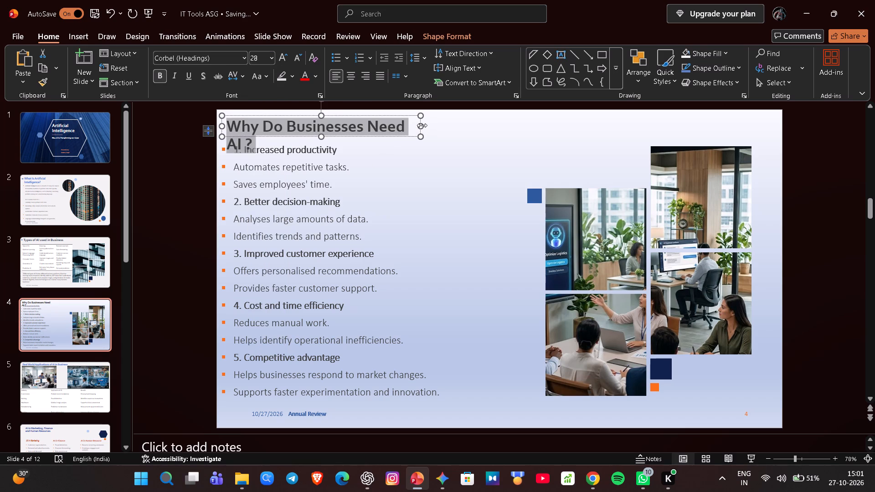
Widen the slide 4 title box so the title fits on one line, and shift it slightly right.
left_click_drag(422, 125, 439, 125)
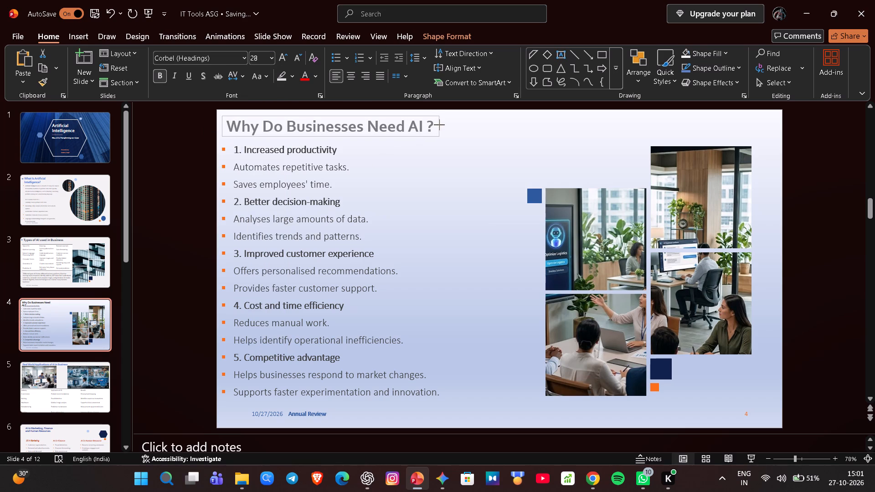
left_click_drag(439, 125, 443, 125)
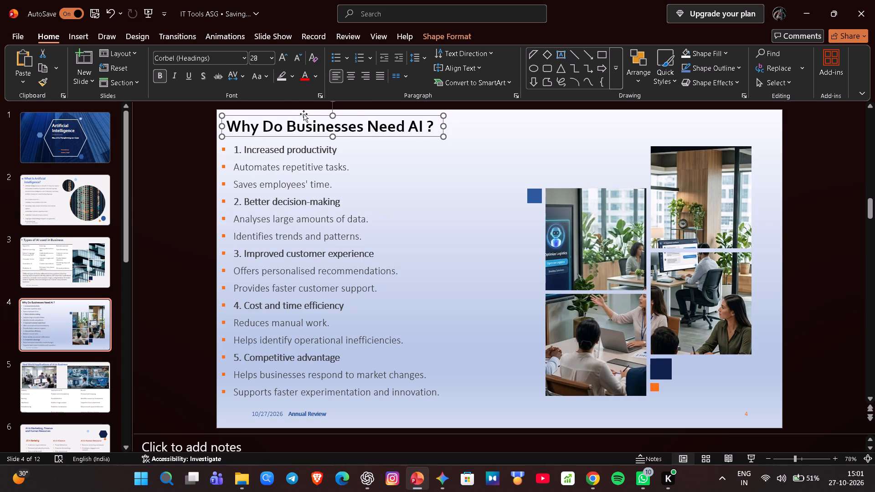
left_click_drag(299, 115, 305, 115)
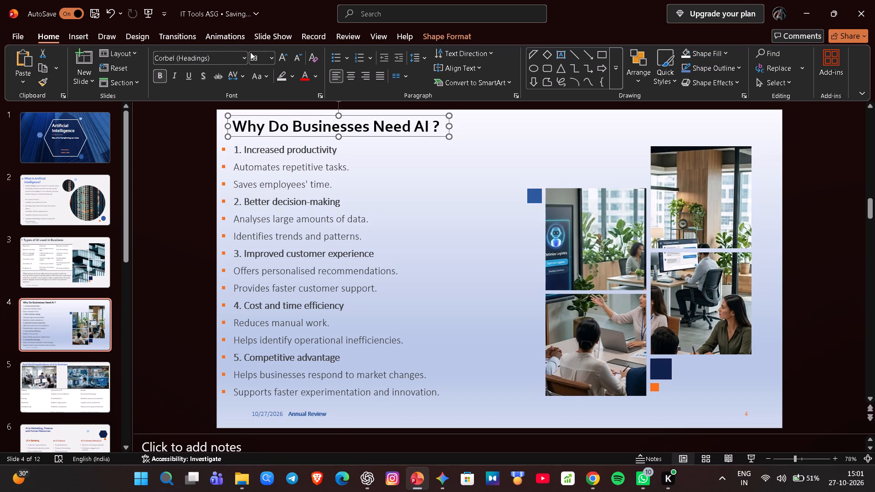
Draw a diamond about 0.6 cm in size on slide 4 and place it directly in front of the "Why Do Businesses Need AI ?" title.
left_click(82, 36)
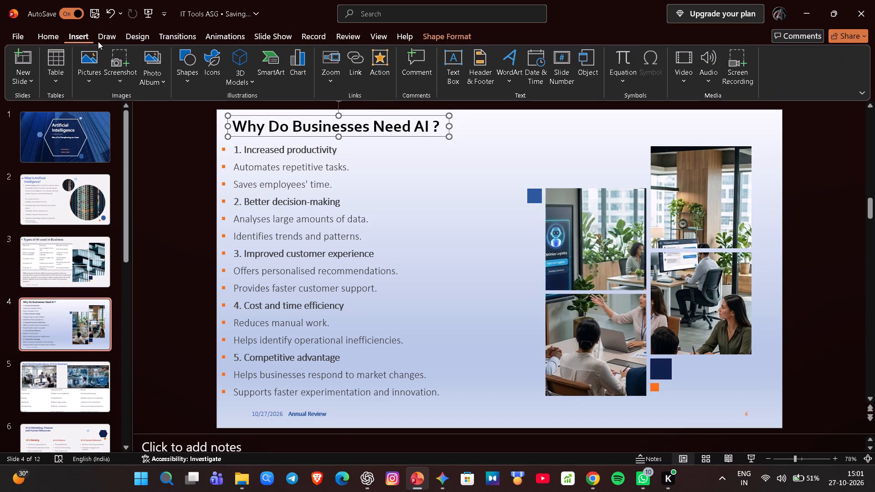
left_click(186, 58)
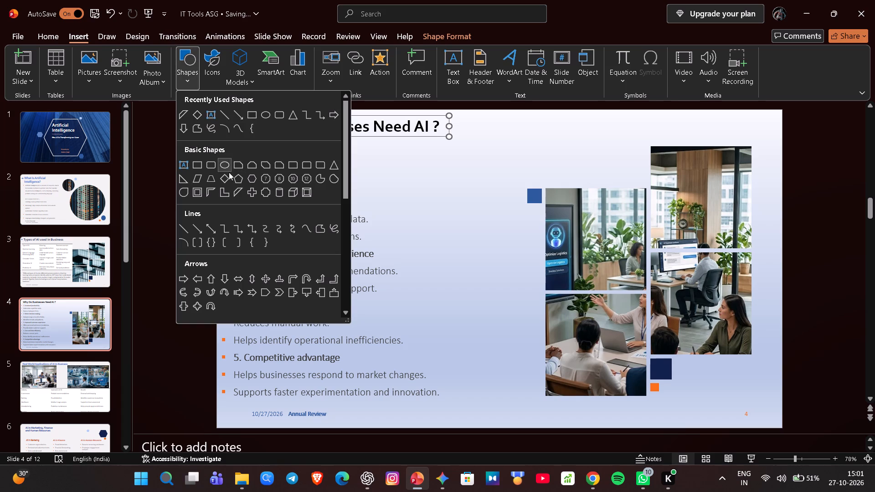
left_click(227, 177)
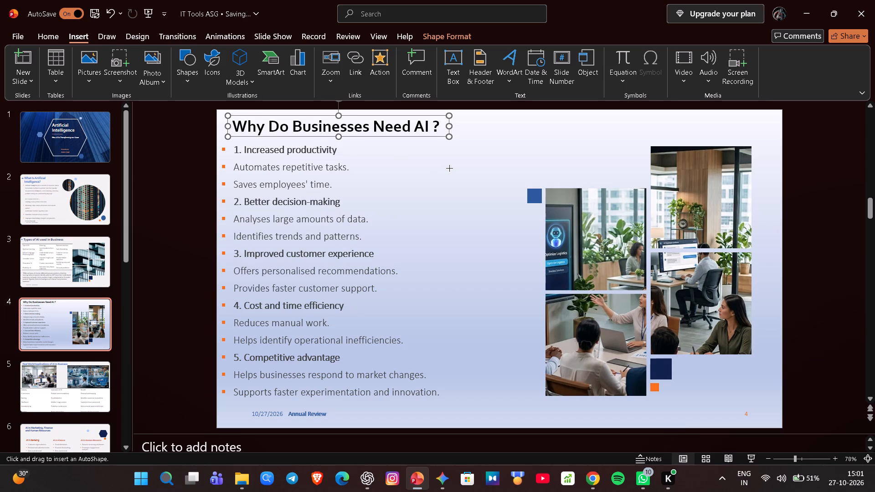
left_click_drag(449, 169, 457, 161)
left_click_drag(457, 161, 459, 159)
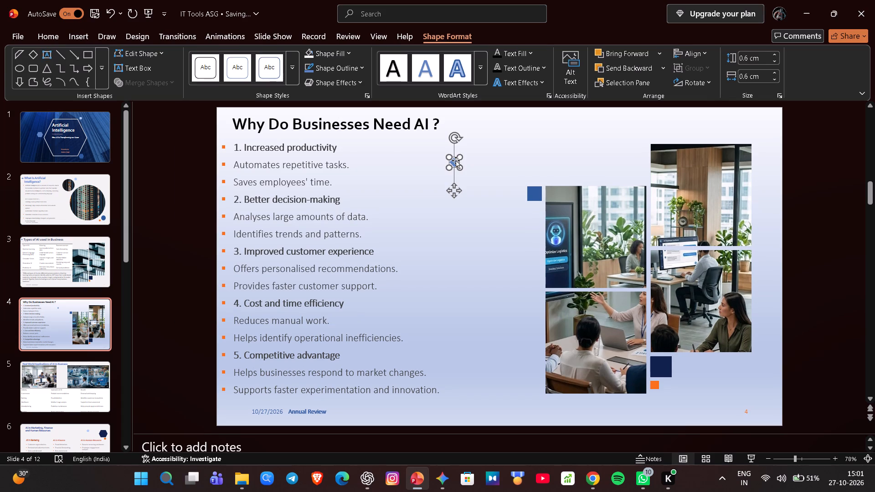
left_click_drag(455, 161, 226, 125)
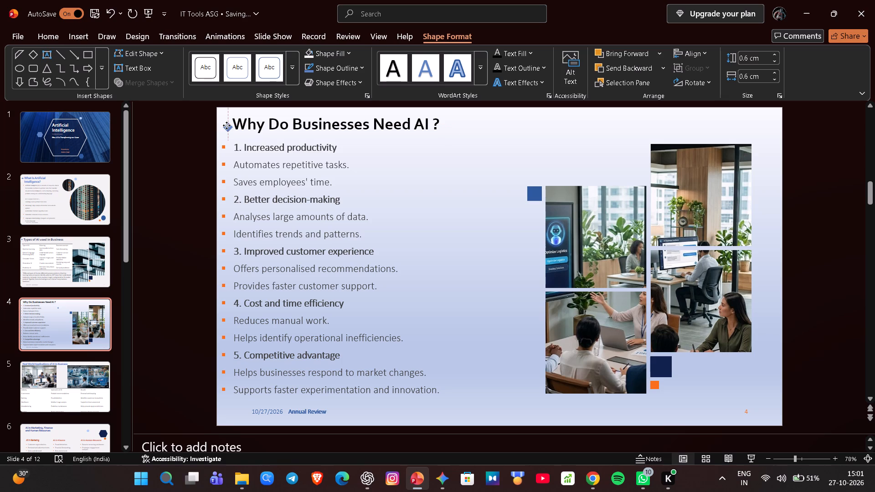
left_click_drag(226, 125, 224, 125)
left_click_drag(224, 125, 226, 124)
left_click(550, 135)
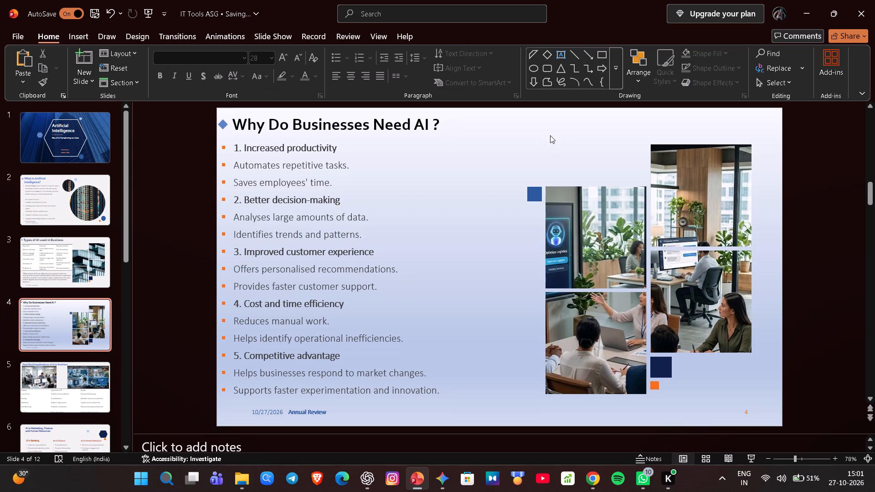
Underline the whole "Why Do Businesses Need AI ?" title on slide 4.
left_click(439, 120)
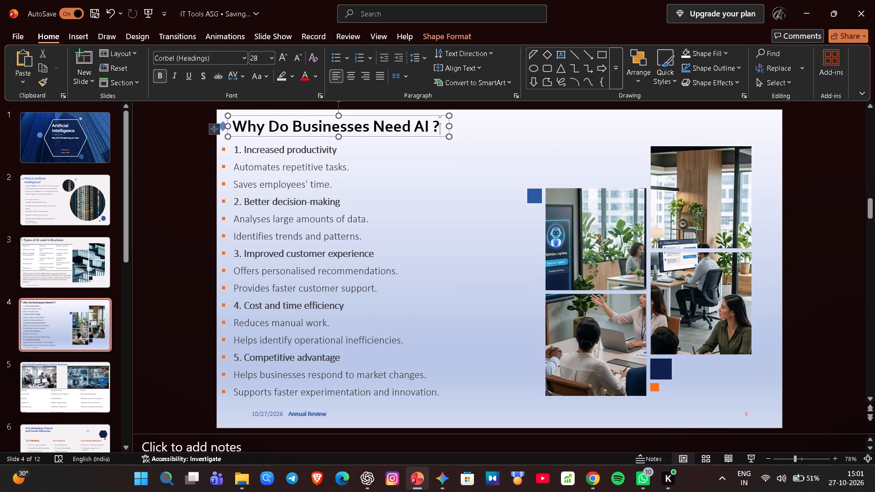
left_click(186, 73)
left_click_drag(233, 123, 444, 119)
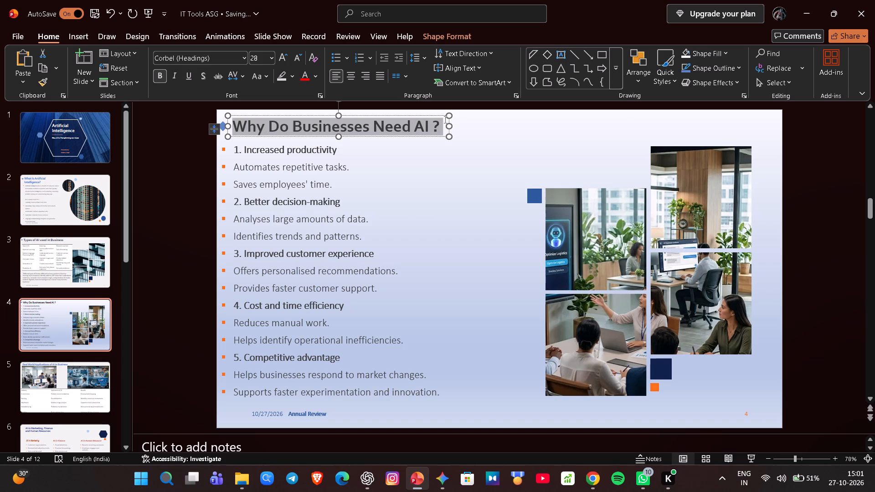
left_click_drag(444, 119, 448, 119)
left_click(192, 74)
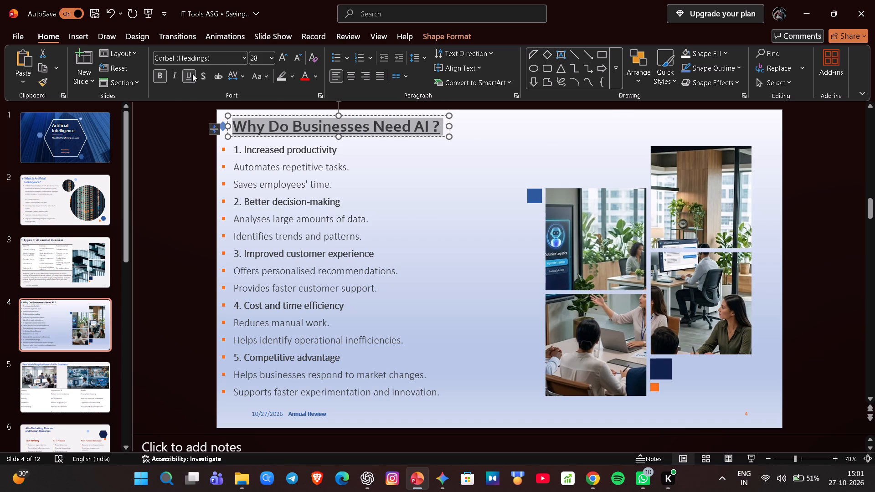
left_click(499, 138)
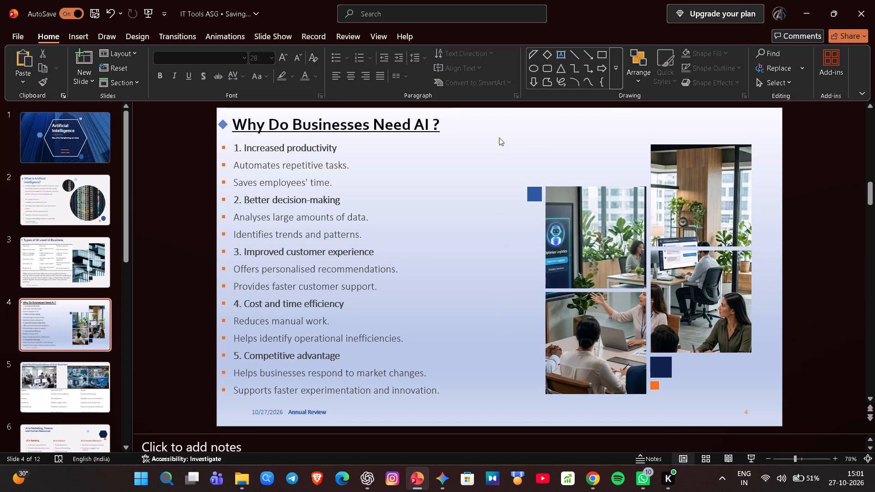
Underline the whole "What Is Artificial Intelligence?" title on slide 2.
left_click(66, 195)
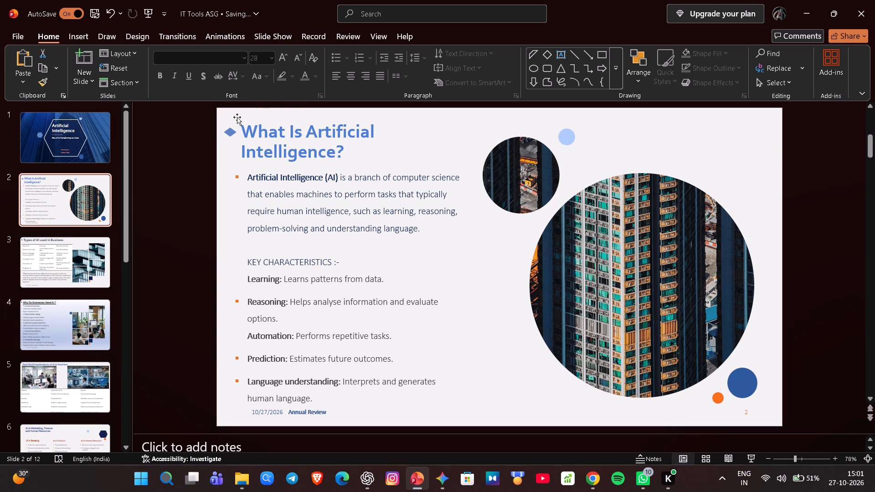
left_click_drag(241, 125, 346, 162)
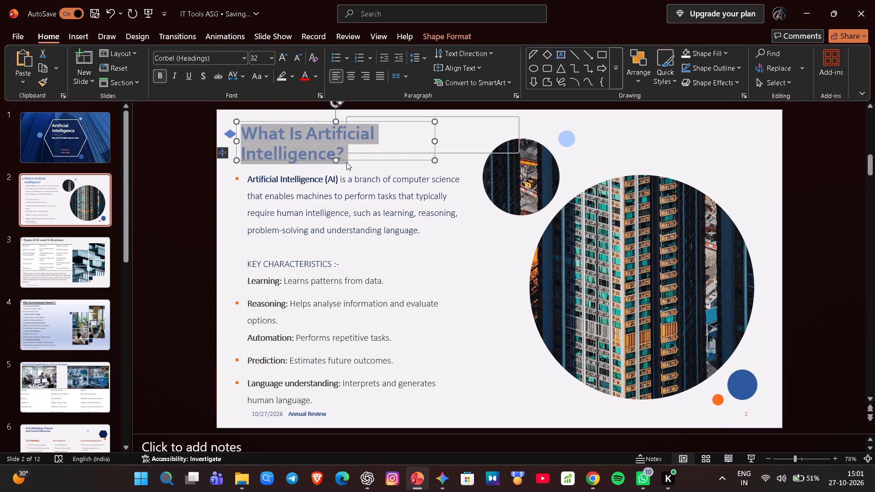
left_click(191, 72)
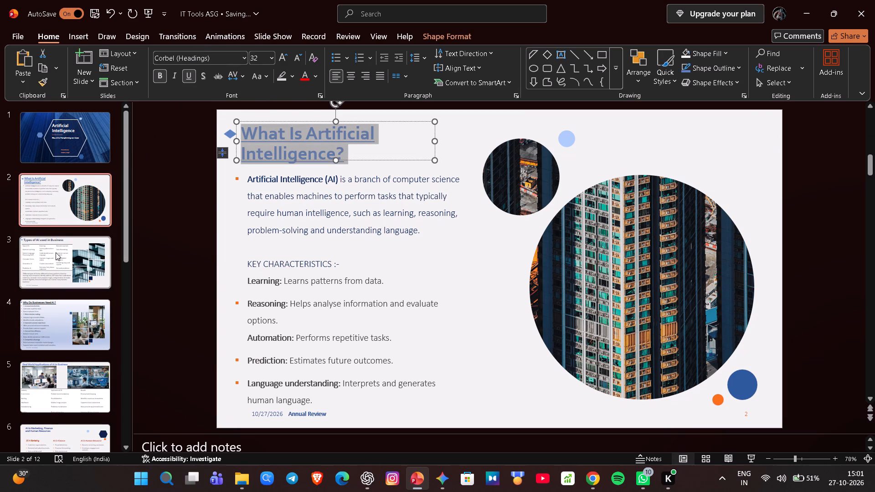
Underline the whole "Types of AI used in Business" title on slide 3.
left_click(55, 252)
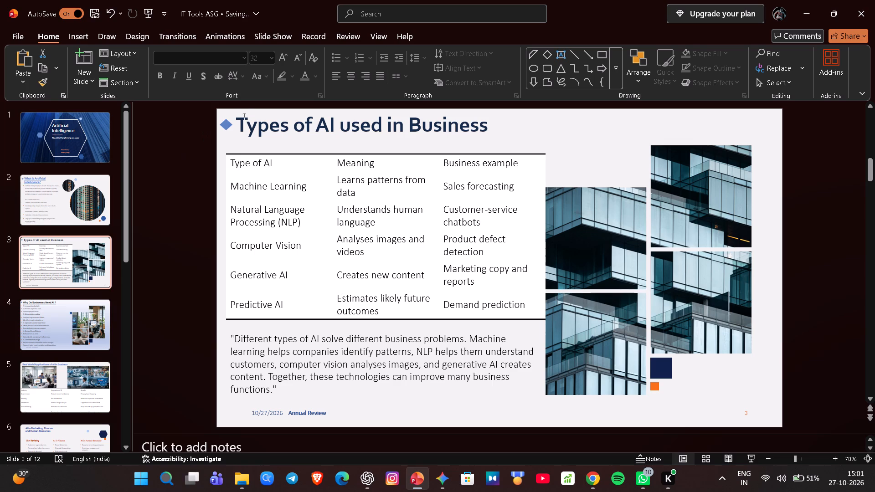
left_click_drag(239, 120, 454, 107)
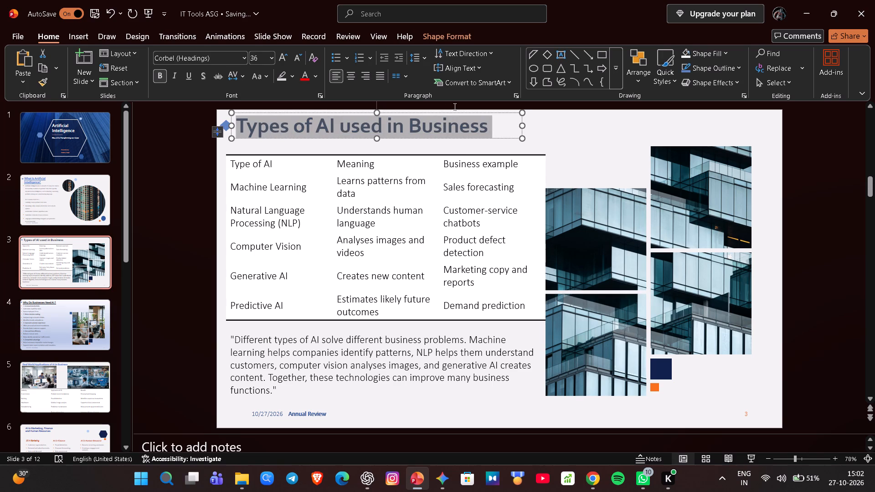
left_click_drag(454, 107, 456, 106)
left_click(190, 72)
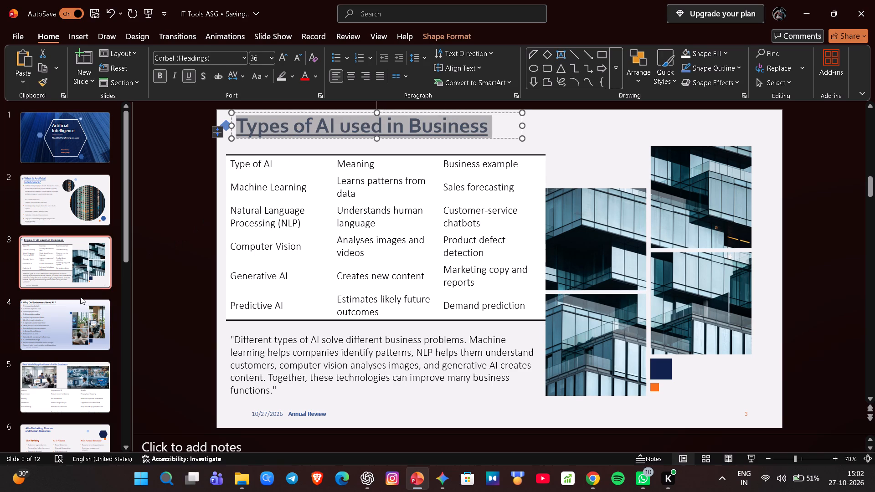
On slide 5, move the "Real World Applications of AI in Business" title slightly up and left, clear of the pictures.
left_click(63, 310)
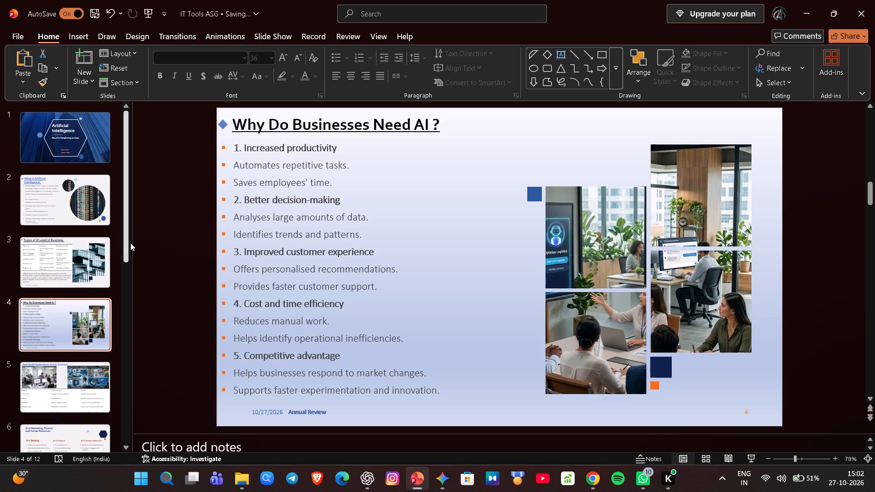
left_click_drag(127, 241, 129, 282)
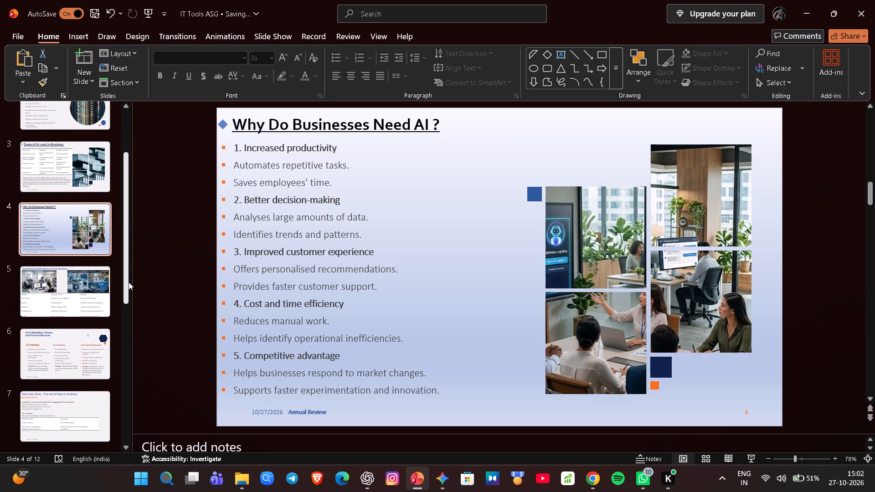
left_click(91, 285)
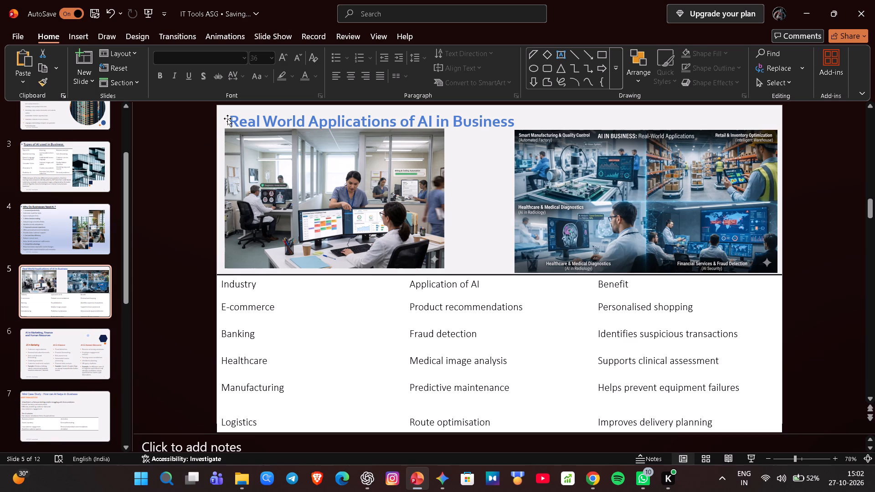
left_click_drag(228, 118, 228, 118)
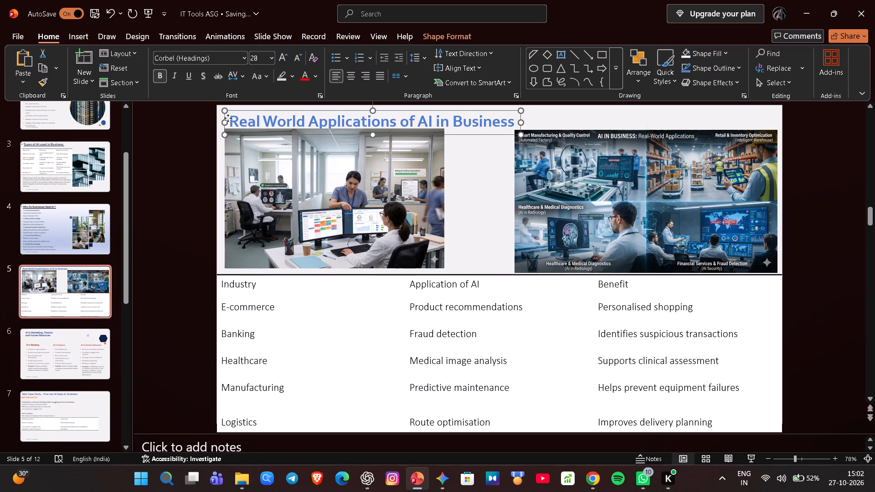
left_click_drag(228, 118, 224, 114)
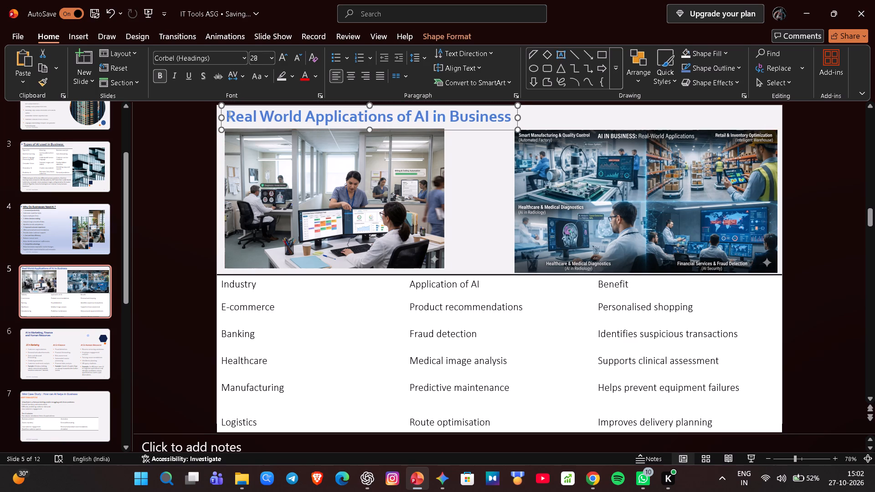
Underline the whole "Real World Applications of AI in Business" title and set its font size to 28.
left_click_drag(227, 114, 464, 97)
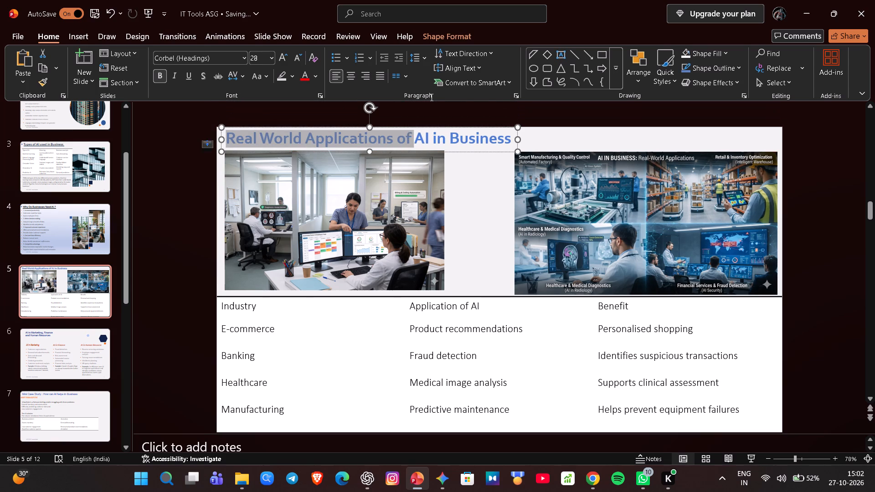
left_click_drag(464, 97, 499, 102)
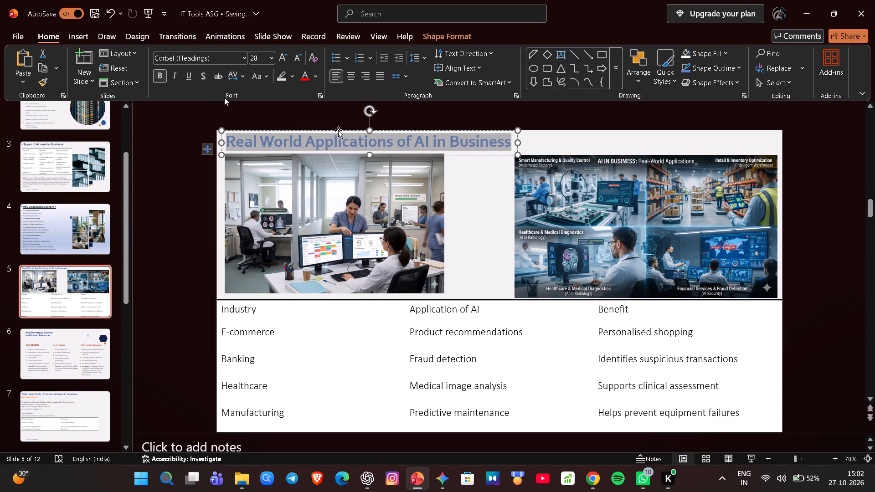
left_click(185, 77)
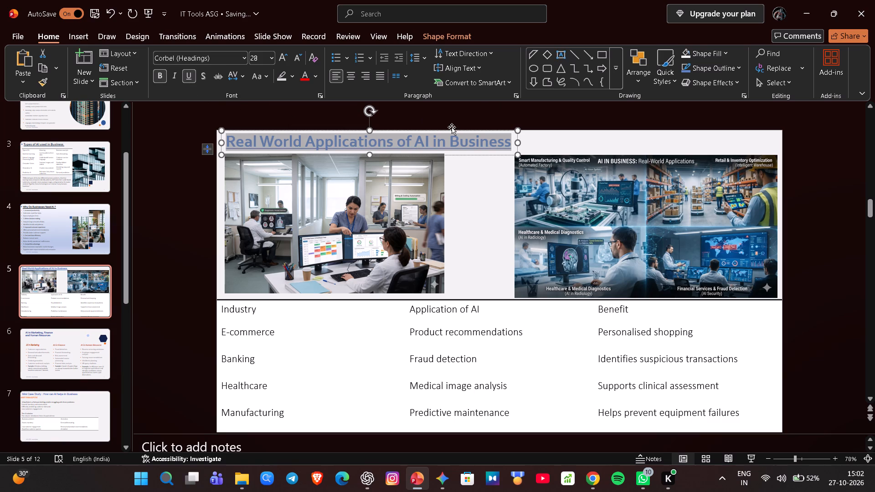
left_click(269, 58)
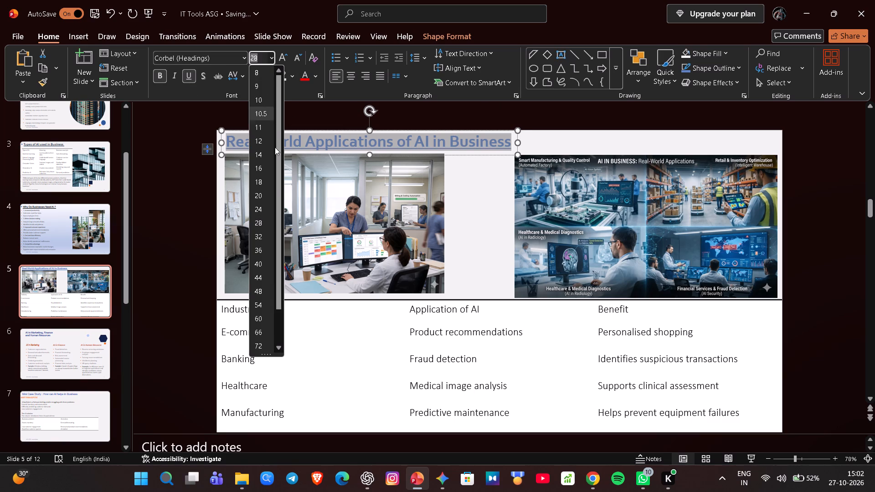
left_click(264, 220)
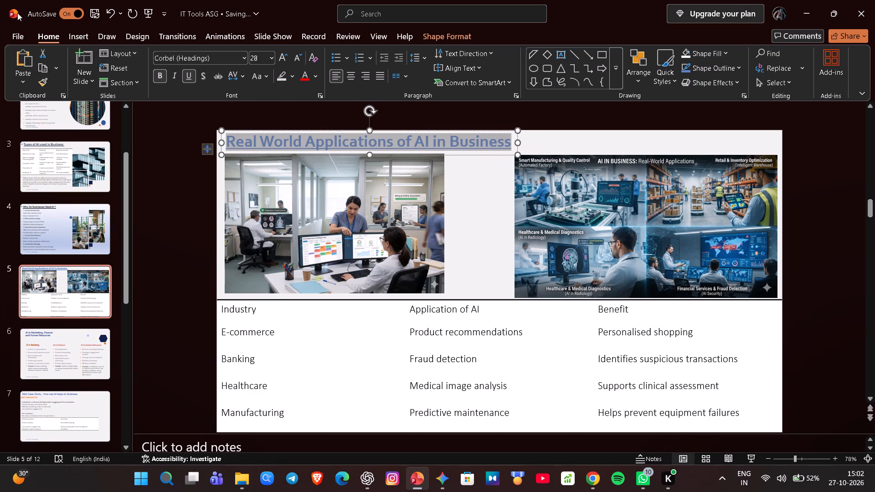
Draw a diamond about 0.55 cm high and 0.57 cm wide in the empty space after the slide 5 title.
left_click(85, 32)
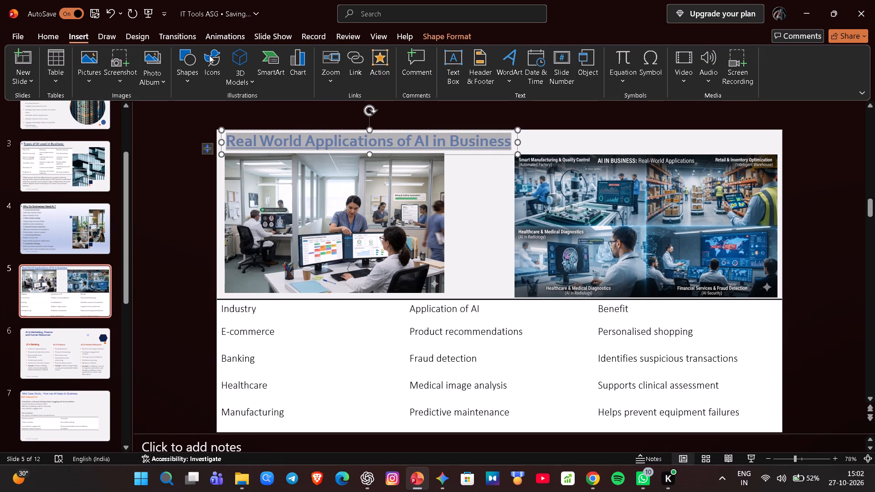
left_click(196, 56)
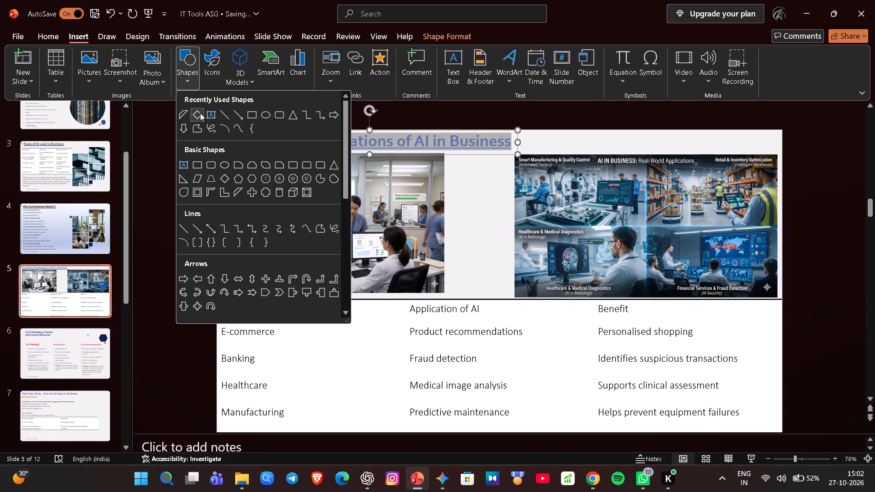
left_click(199, 115)
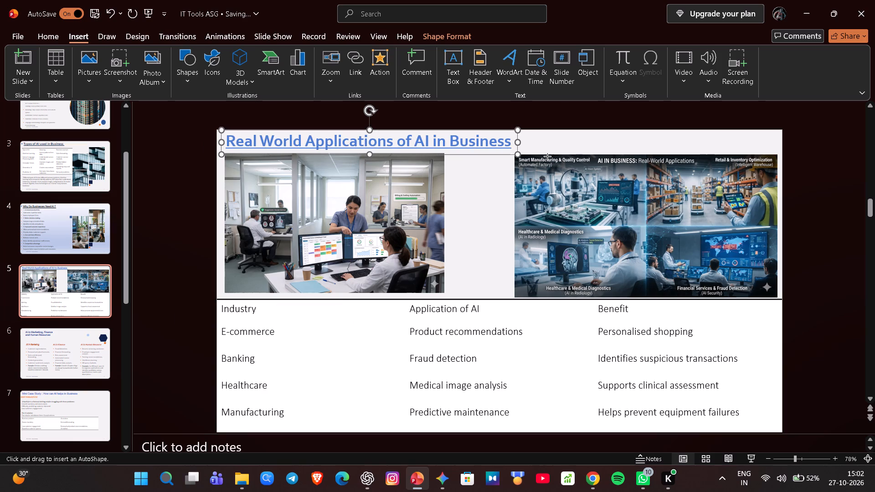
left_click_drag(547, 148, 551, 143)
left_click_drag(551, 143, 557, 138)
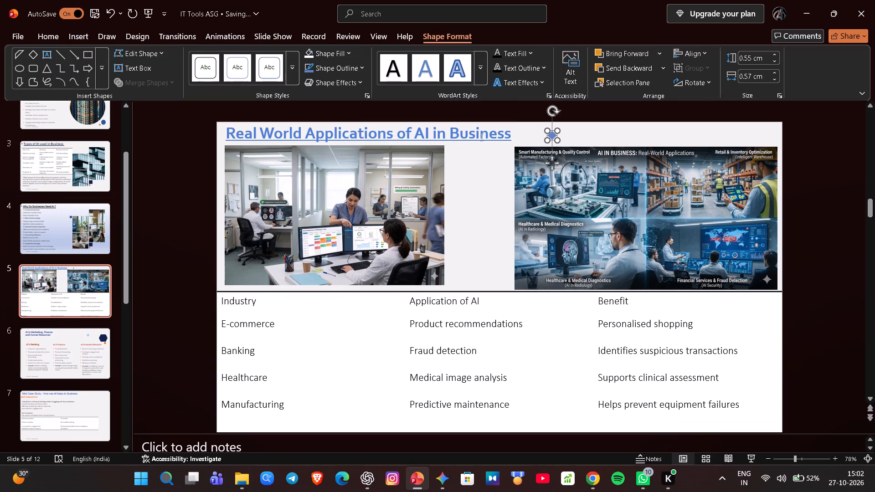
Shift the slide 5 title box slightly right to make room for a diamond in front of it.
left_click(511, 132)
left_click_drag(496, 124, 505, 124)
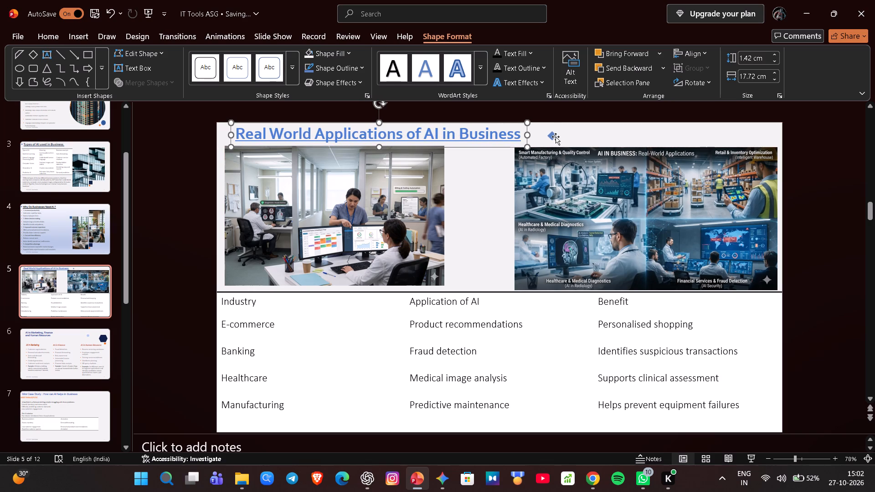
Move the slide 5 diamond directly in front of the "Real World Applications of AI in Business" title.
left_click_drag(556, 137, 226, 139)
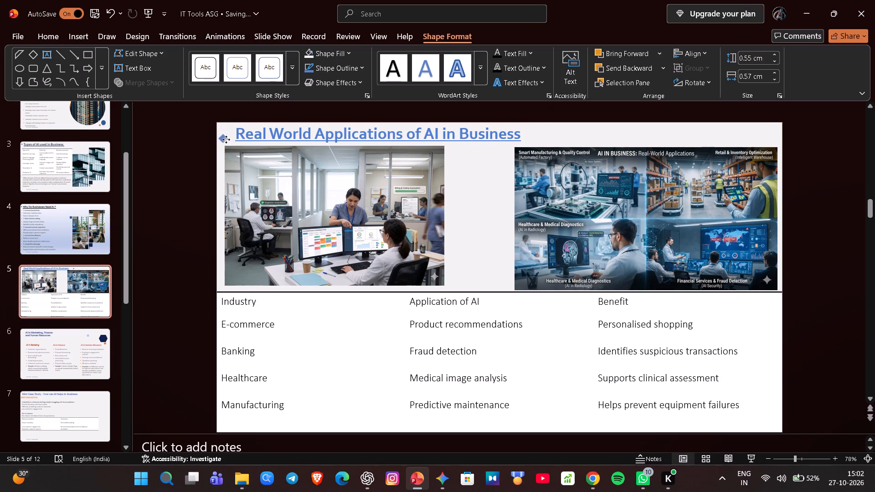
left_click_drag(226, 139, 230, 137)
left_click_drag(230, 137, 229, 137)
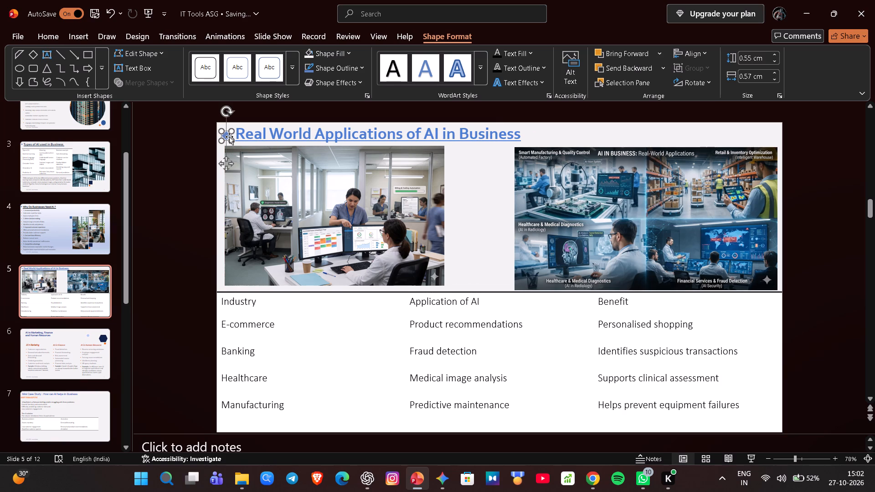
On slide 6, draw a diamond about 0.52 cm high and 0.6 cm wide before the title's first line.
left_click(63, 347)
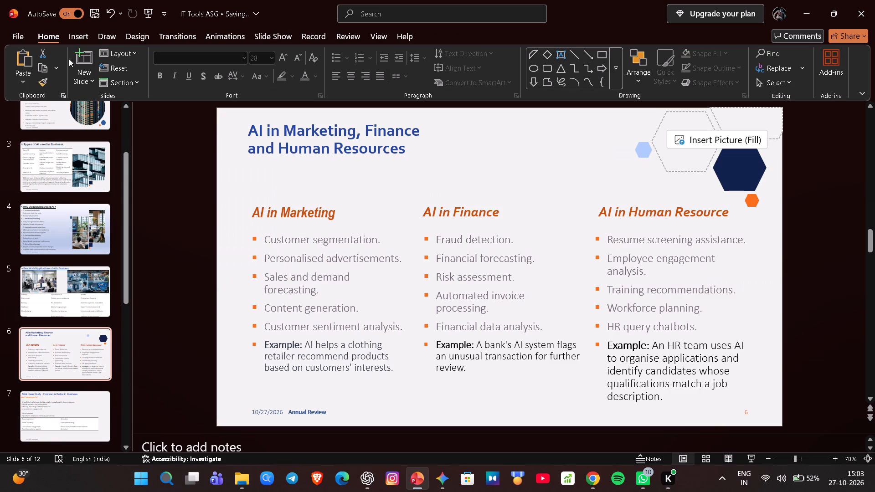
left_click(80, 34)
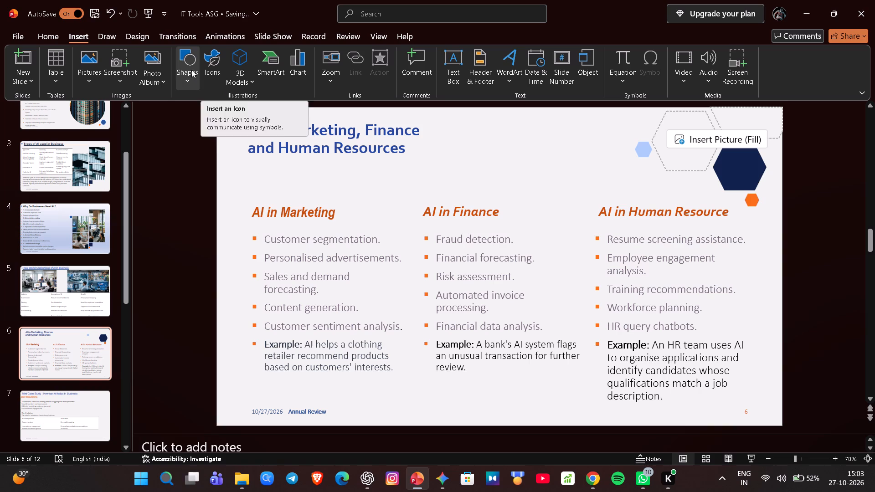
left_click(190, 66)
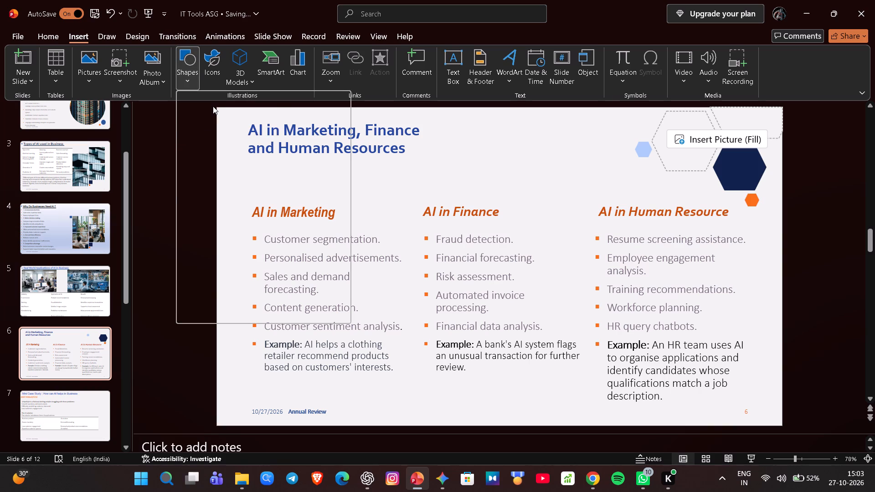
left_click(194, 109)
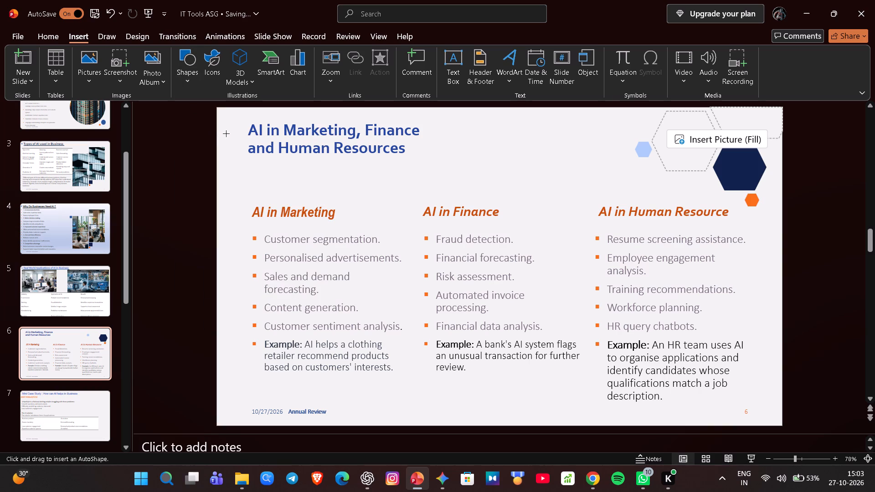
left_click_drag(228, 133, 236, 126)
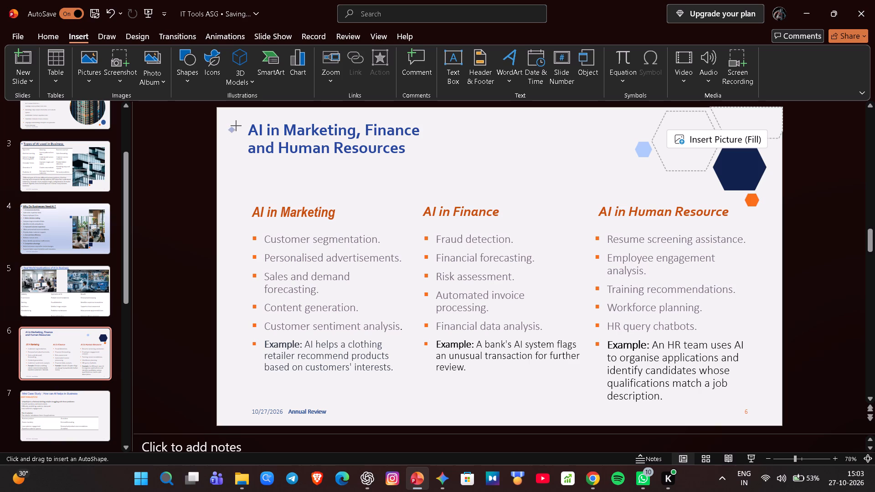
left_click_drag(236, 126, 236, 124)
left_click_drag(236, 124, 238, 124)
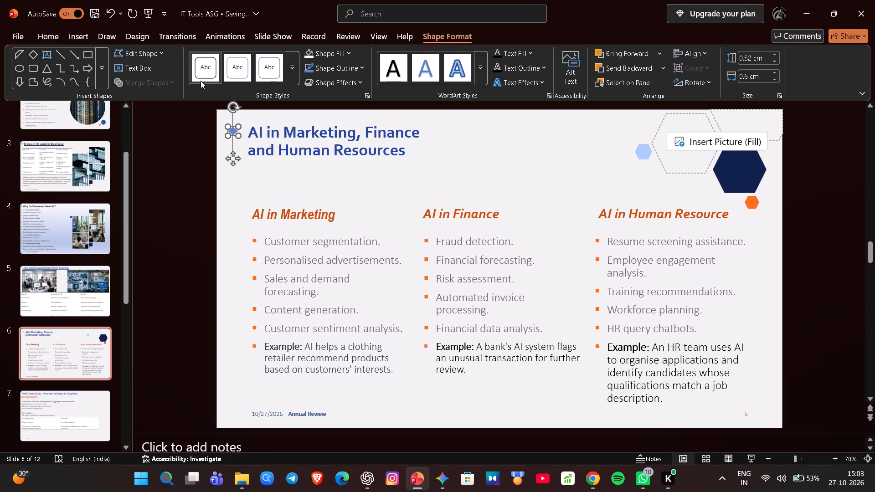
Underline the whole "AI in Marketing, Finance and Human Resources" title and set its font size to 28.
left_click(74, 37)
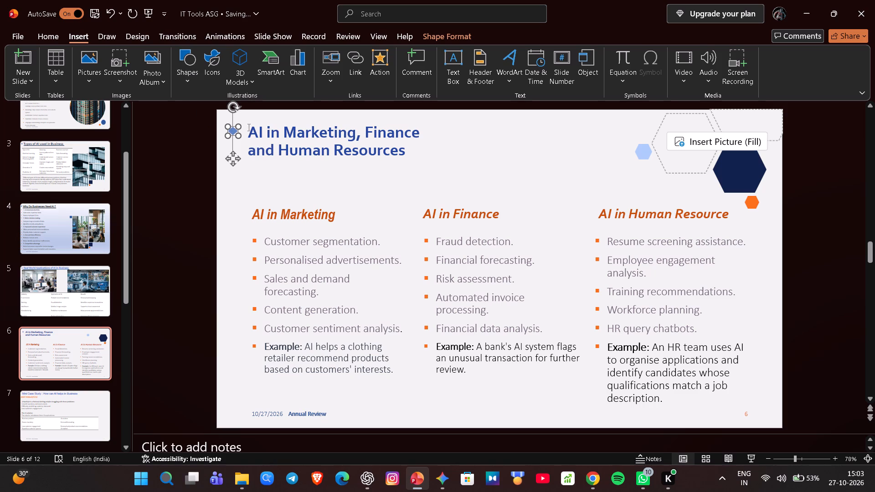
left_click_drag(248, 127, 407, 161)
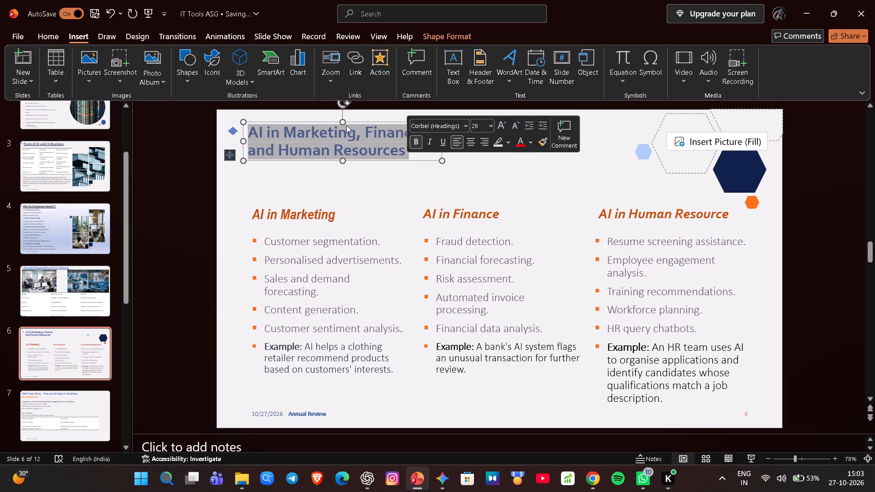
left_click(44, 32)
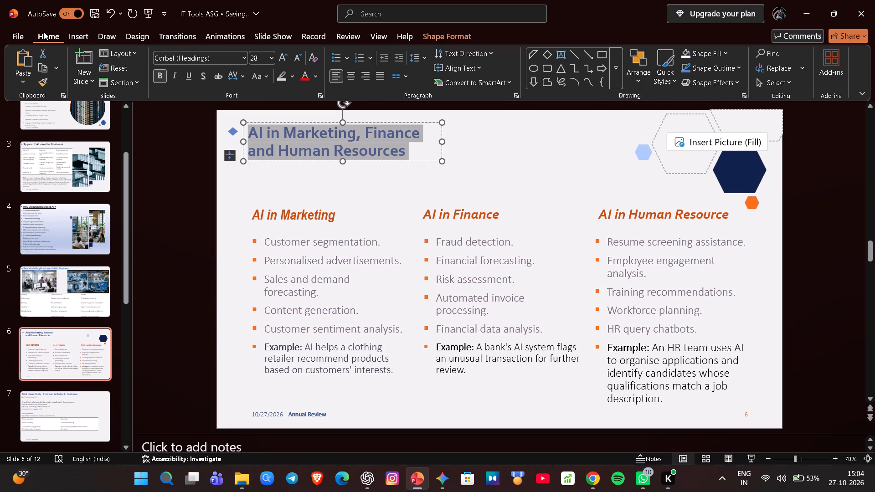
left_click(184, 77)
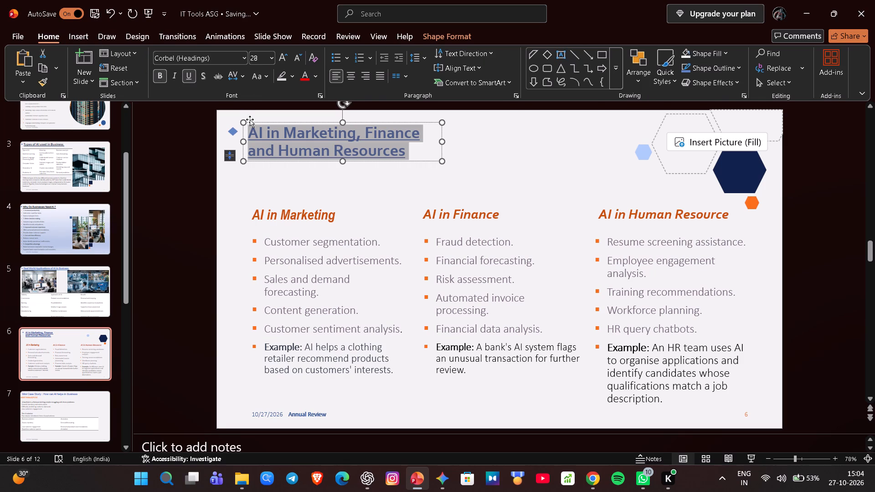
left_click(270, 58)
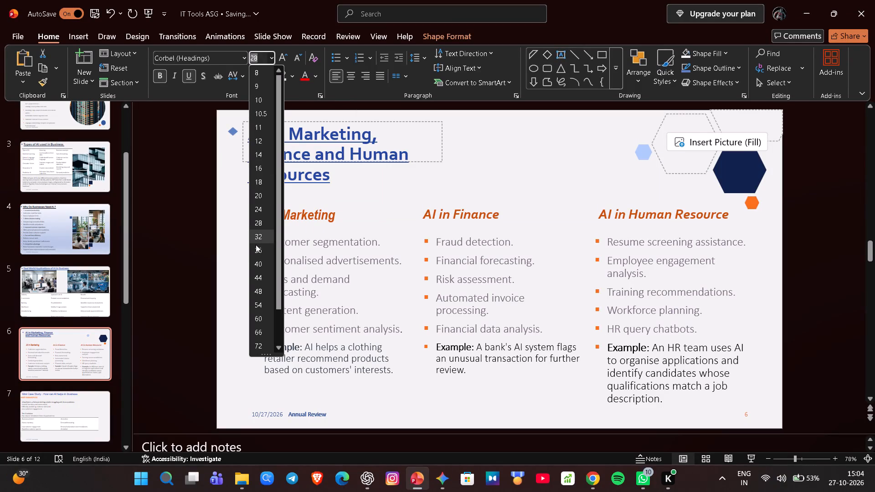
left_click(258, 221)
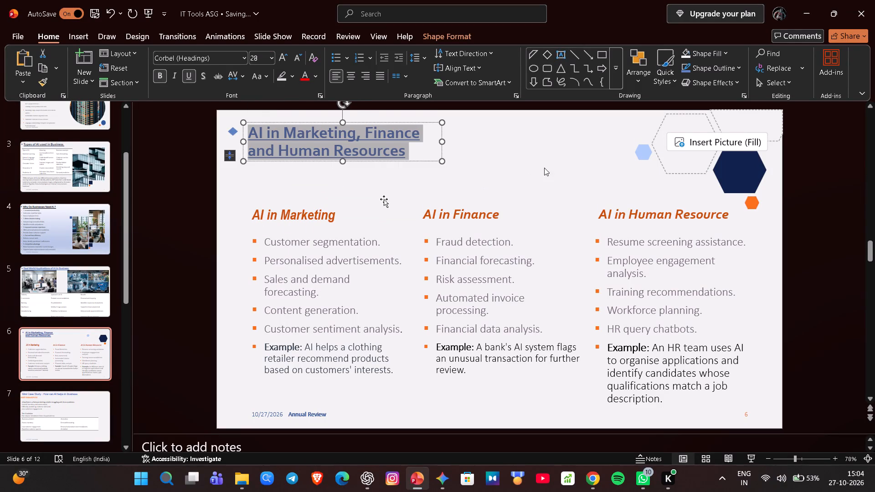
left_click(540, 164)
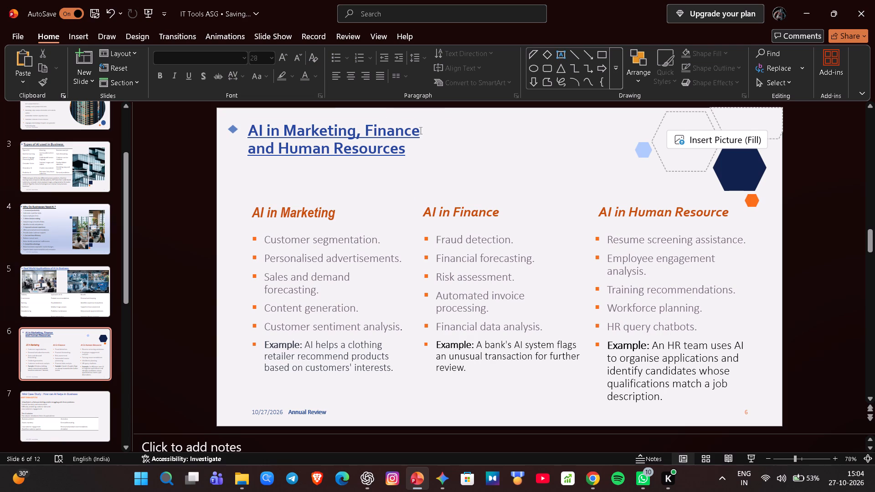
Shift the slide 6 title box slightly left, closer to its diamond.
left_click(407, 148)
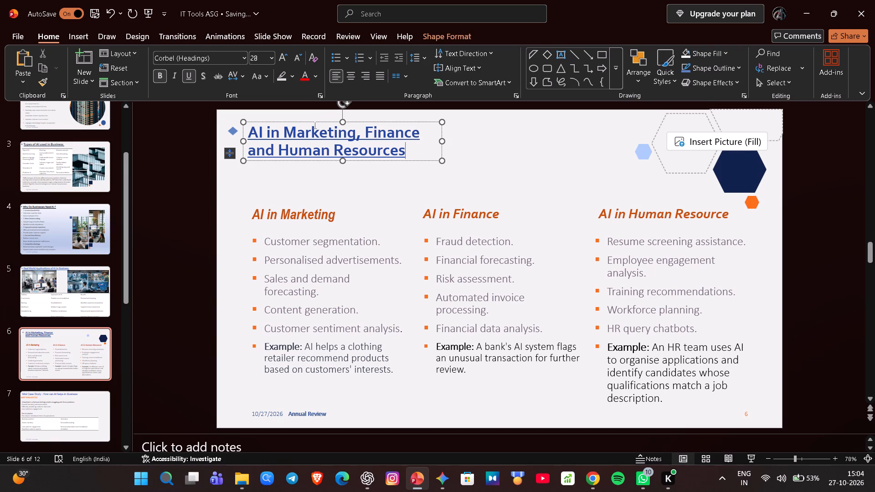
left_click(312, 120)
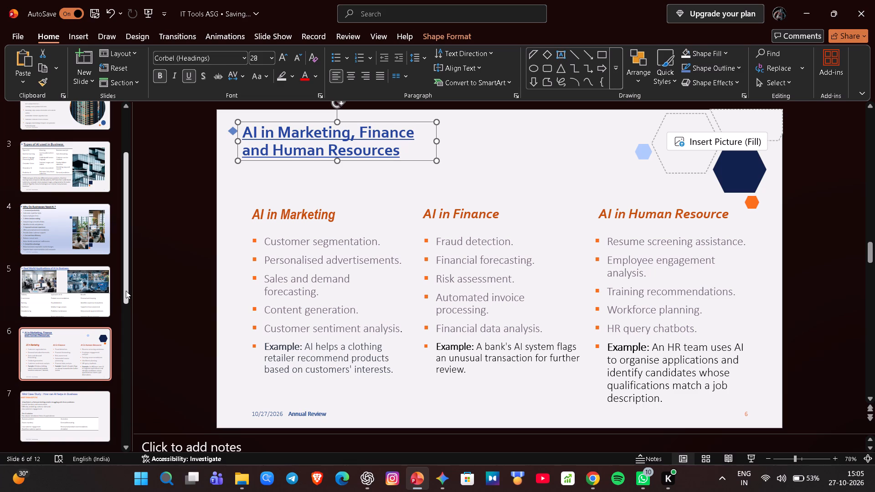
On slide 8, move the diamond slightly left, clear of the "AI Adoption is Growing Rapidly" title.
left_click_drag(126, 291, 126, 389)
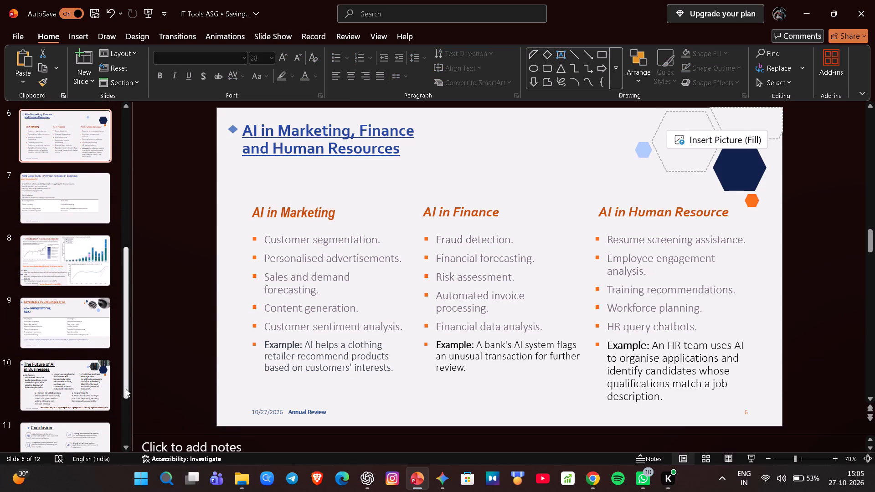
left_click_drag(126, 389, 125, 416)
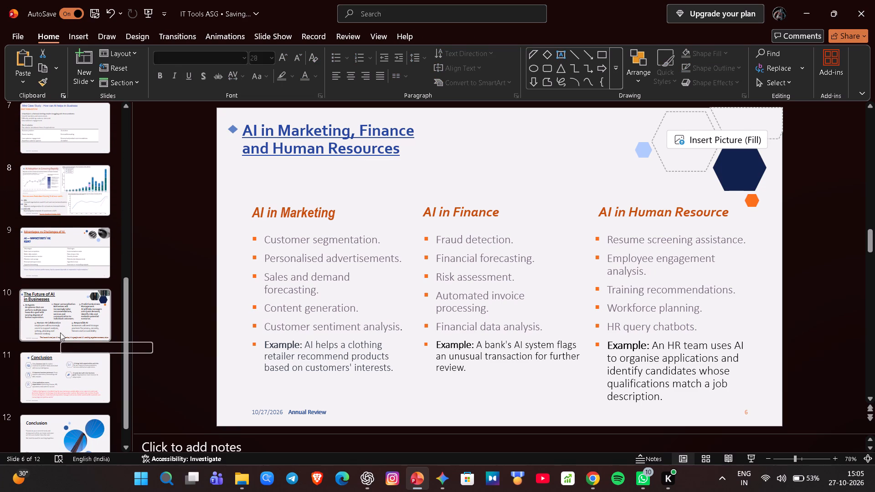
left_click(64, 358)
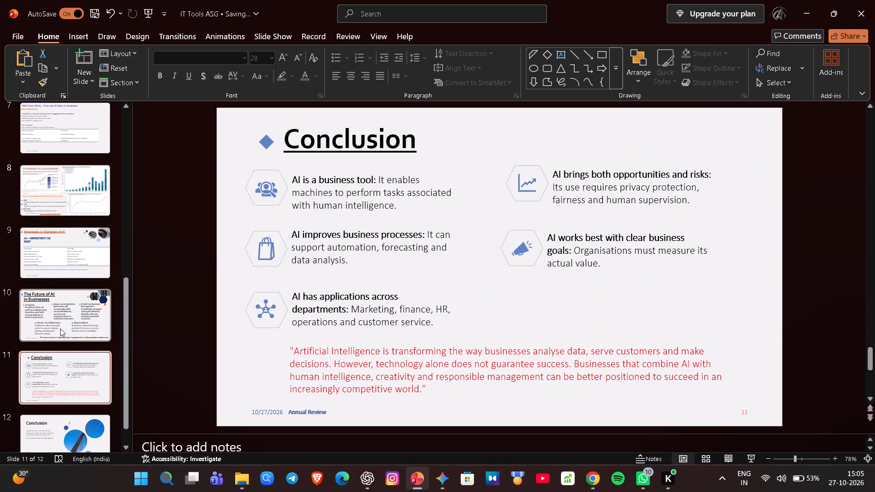
left_click(65, 292)
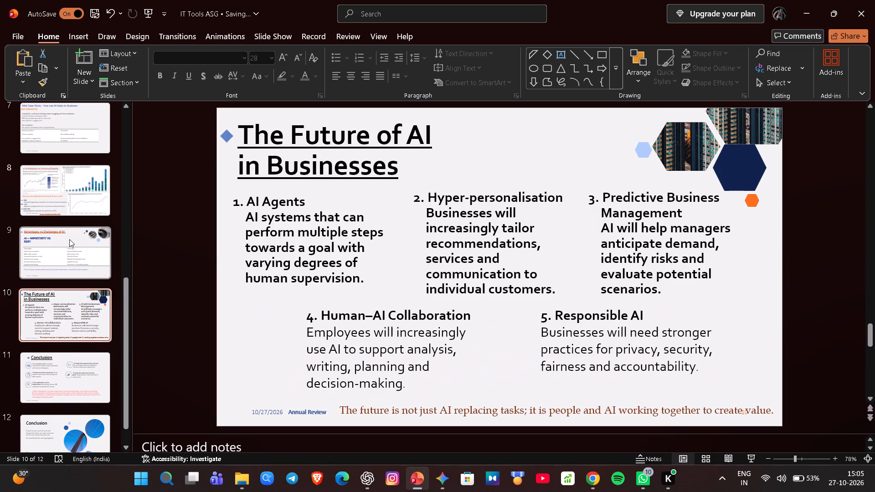
left_click(69, 235)
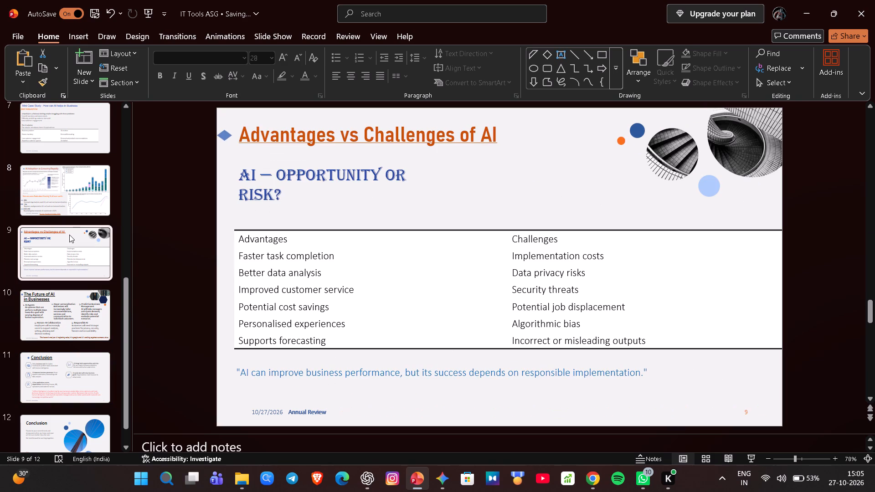
left_click(74, 172)
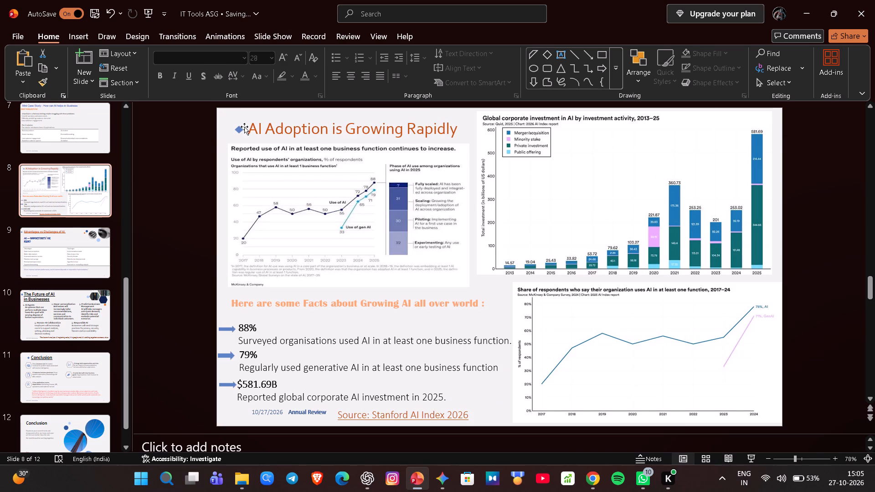
left_click_drag(240, 129, 230, 128)
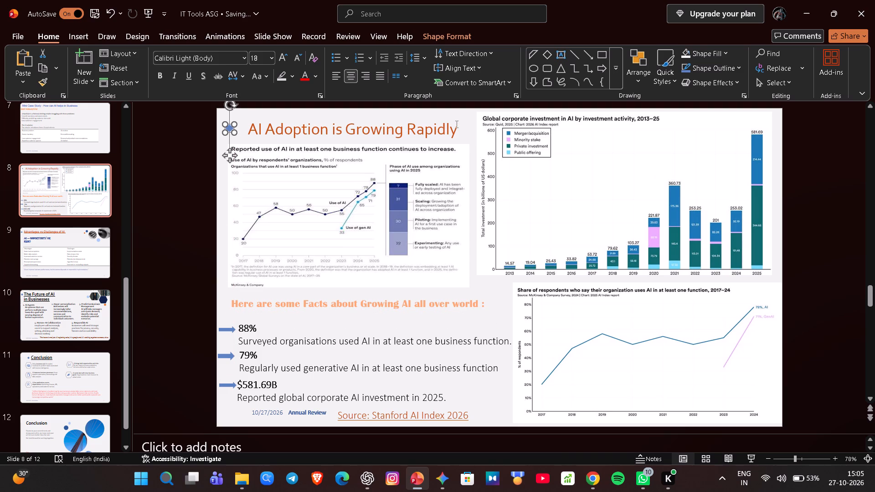
Underline the whole "AI Adoption is Growing Rapidly" title and set its font size to 32.
left_click(456, 124)
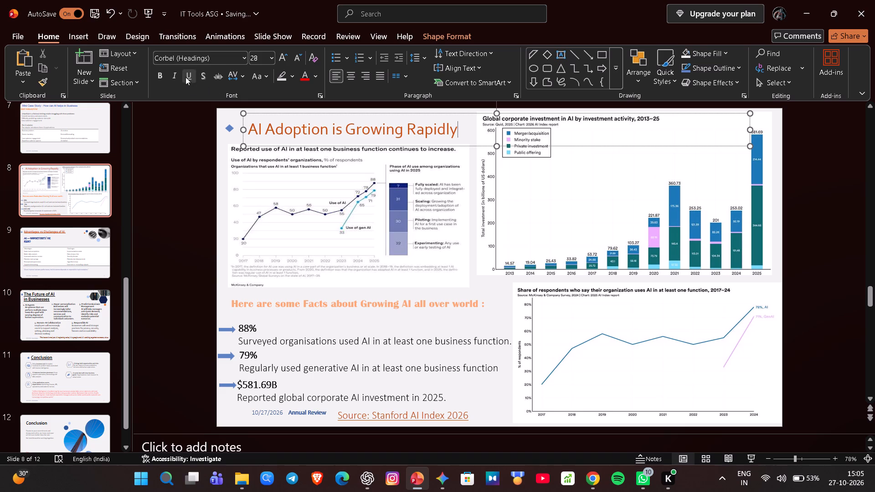
left_click_drag(250, 128, 252, 128)
left_click_drag(252, 128, 441, 125)
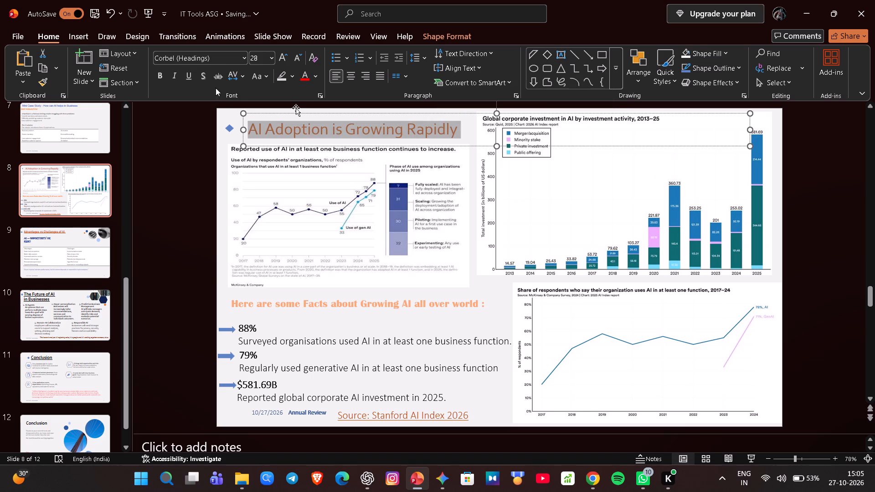
left_click(190, 77)
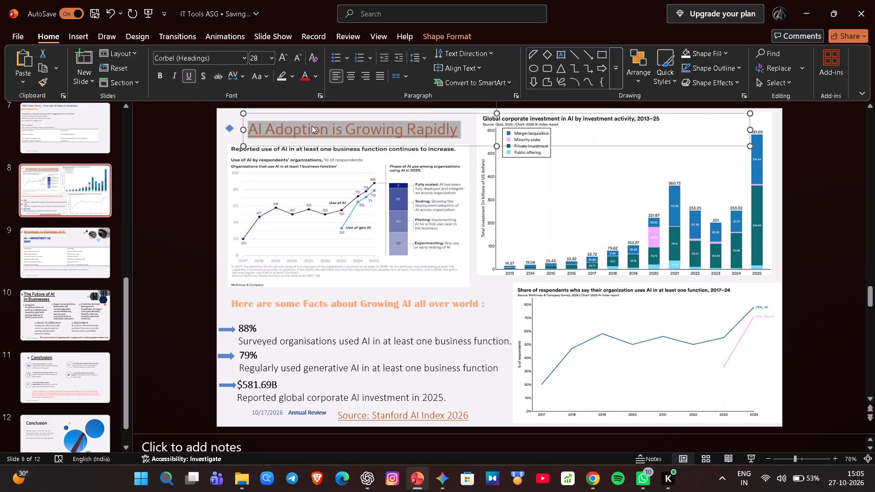
left_click(271, 54)
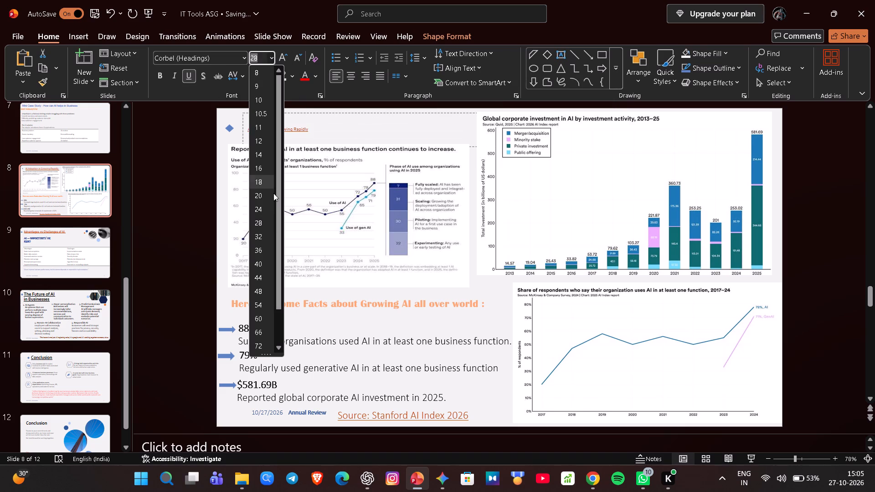
left_click(264, 231)
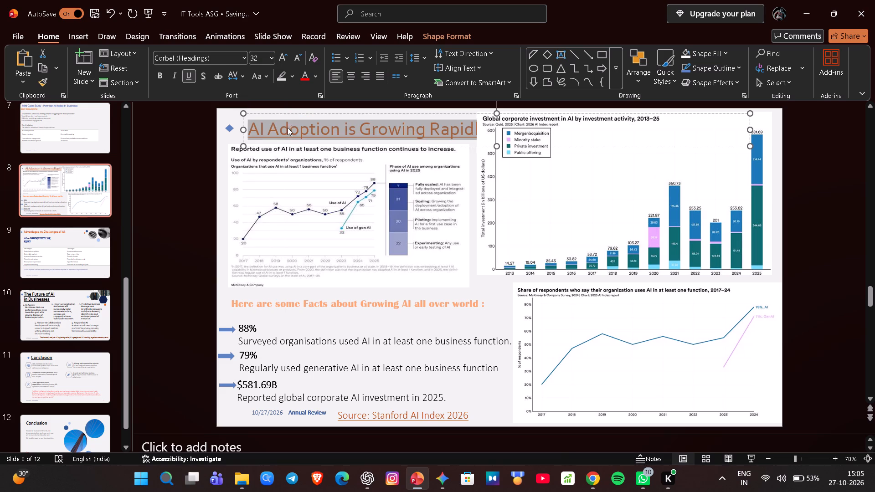
Move the slide 8 title box slightly left and up so the whole title clears the investment chart.
left_click_drag(279, 113, 278, 113)
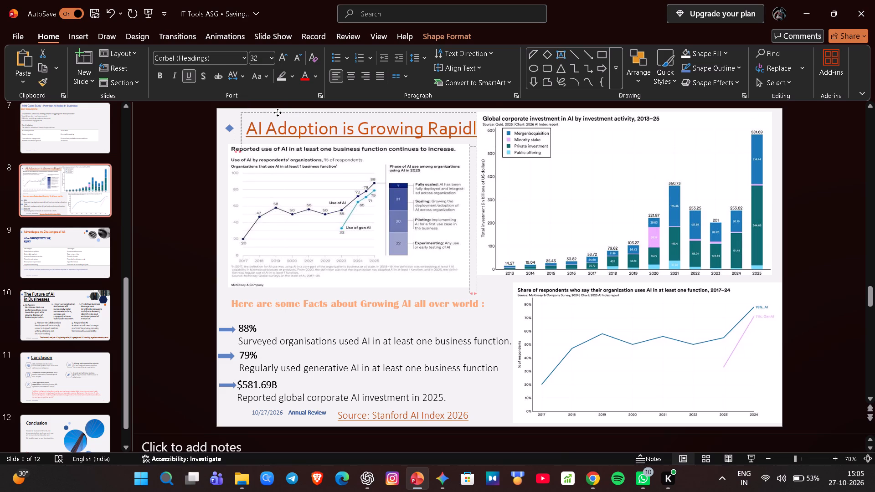
left_click_drag(278, 113, 265, 111)
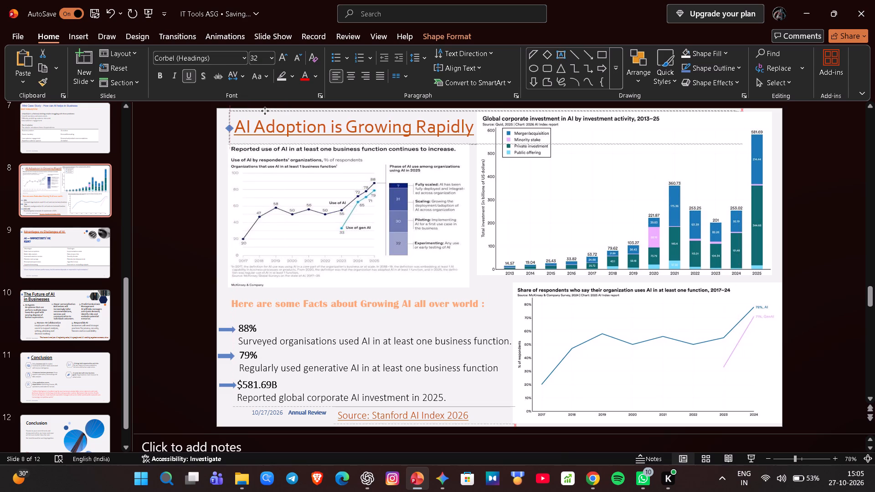
left_click_drag(265, 111, 265, 112)
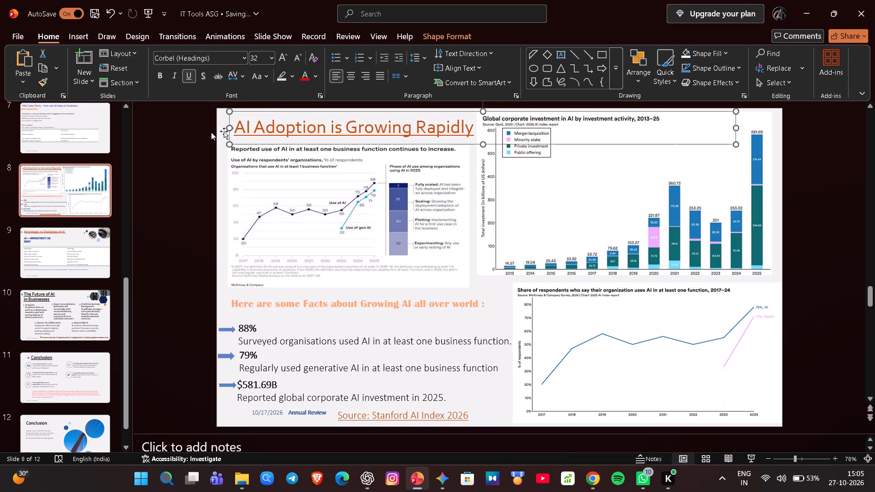
On slide 8, nudge the diamond slightly left, away from the start of the title.
left_click(220, 131)
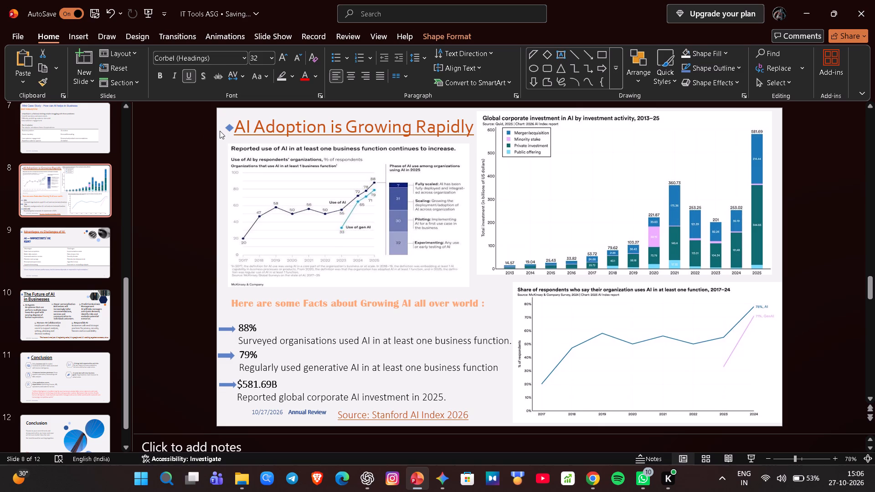
left_click(230, 129)
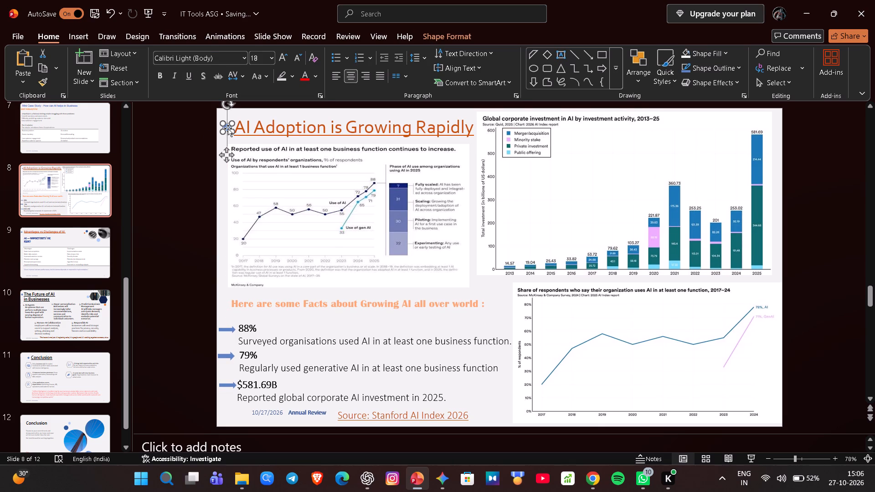
left_click(206, 137)
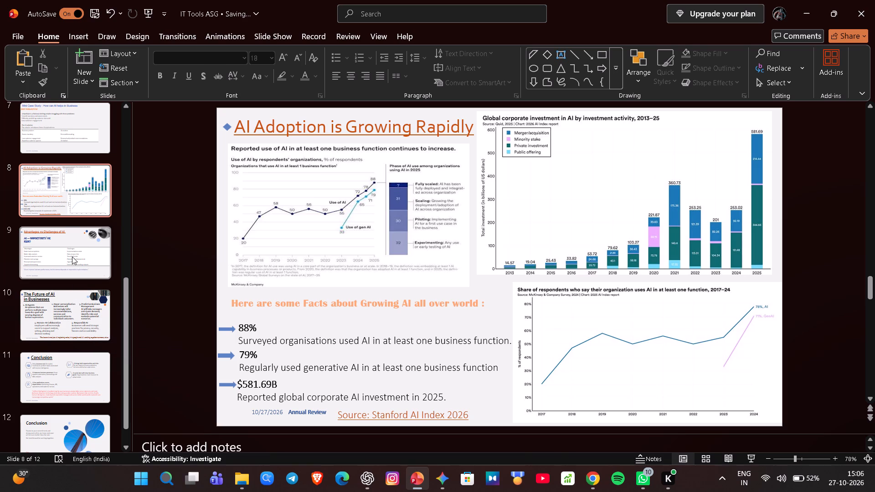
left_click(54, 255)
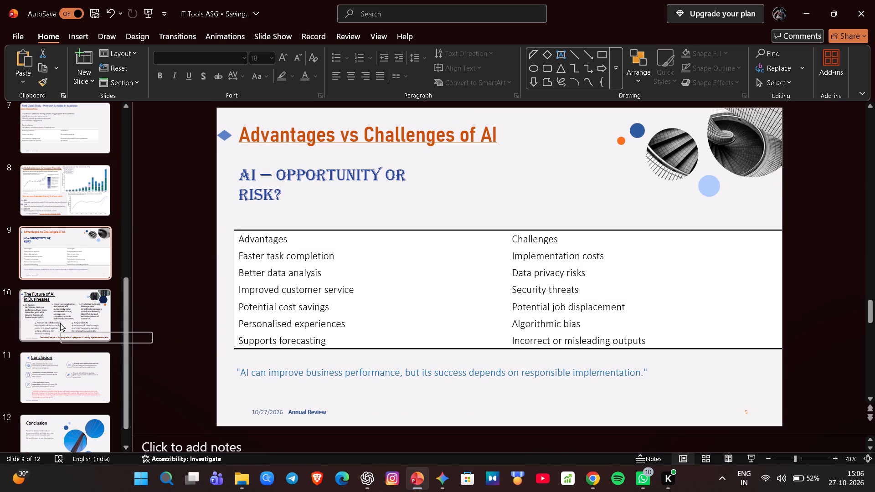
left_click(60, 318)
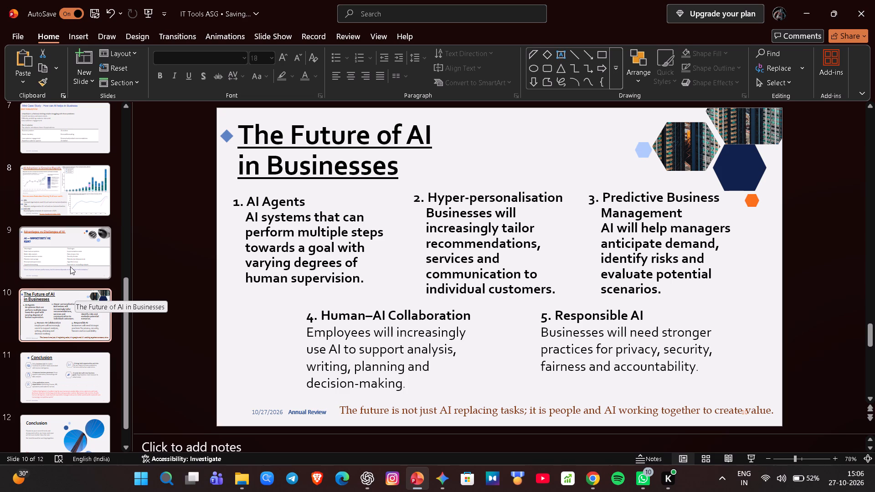
On slide 7, set the font size of the "Meet UrbanStyle" heading to 24.
left_click(71, 131)
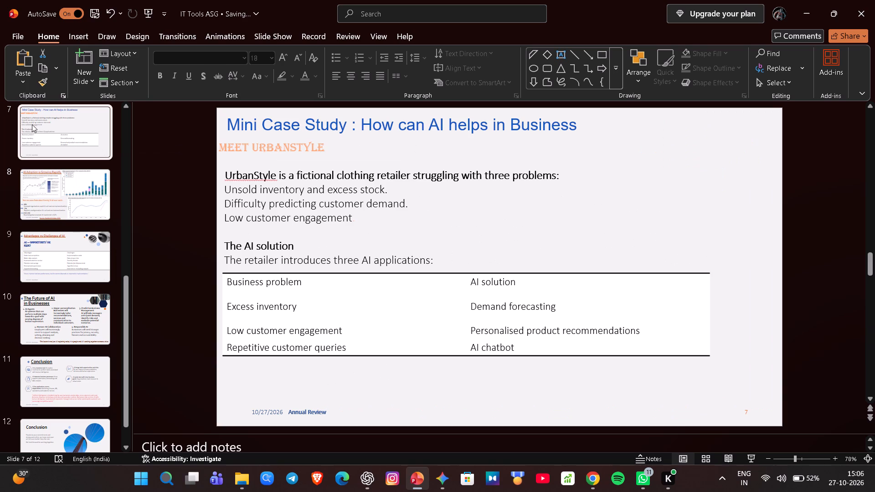
left_click(325, 144)
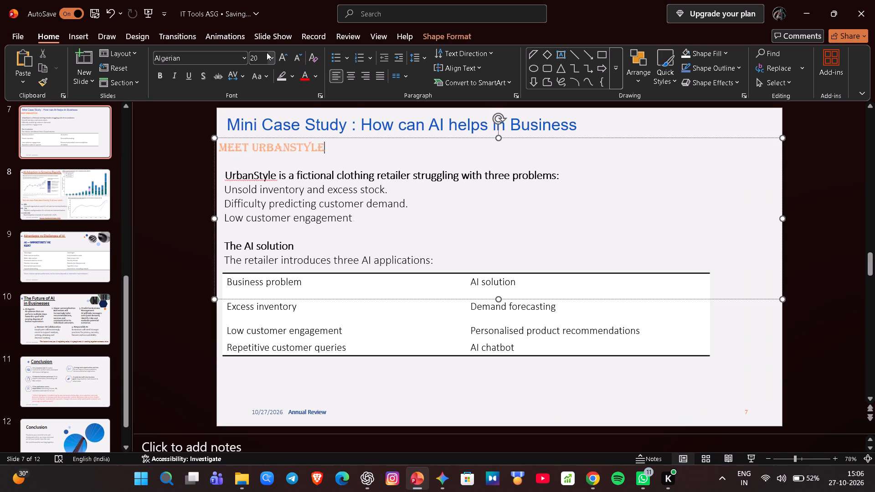
left_click(218, 147)
left_click_drag(221, 147, 334, 148)
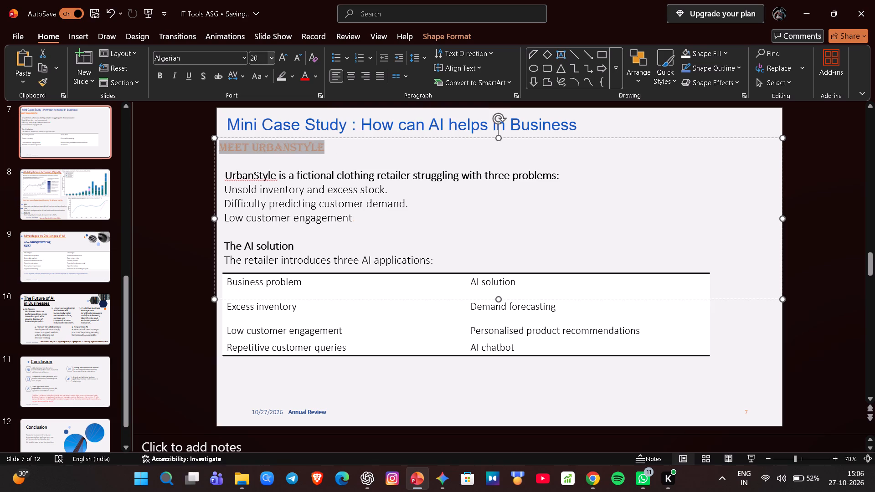
left_click(268, 60)
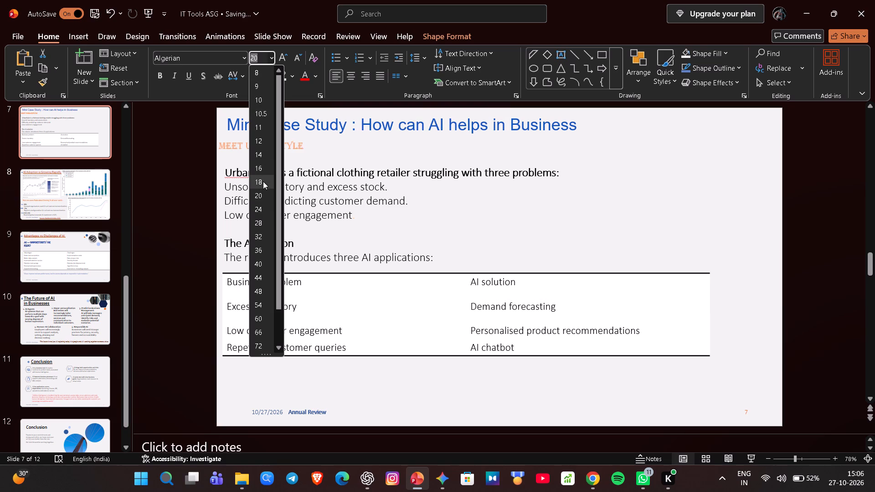
left_click(261, 211)
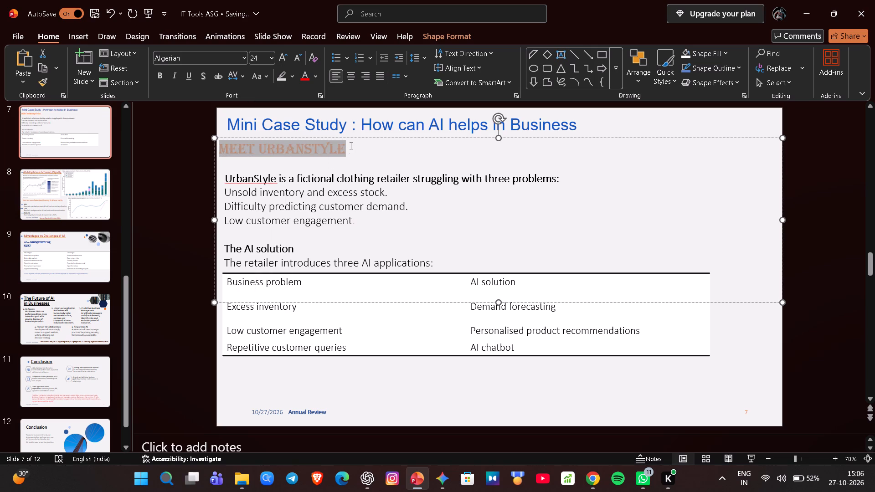
Move the slide 7 body text box slightly right so "Meet UrbanStyle" lines up with the start of the title.
left_click_drag(319, 138, 319, 138)
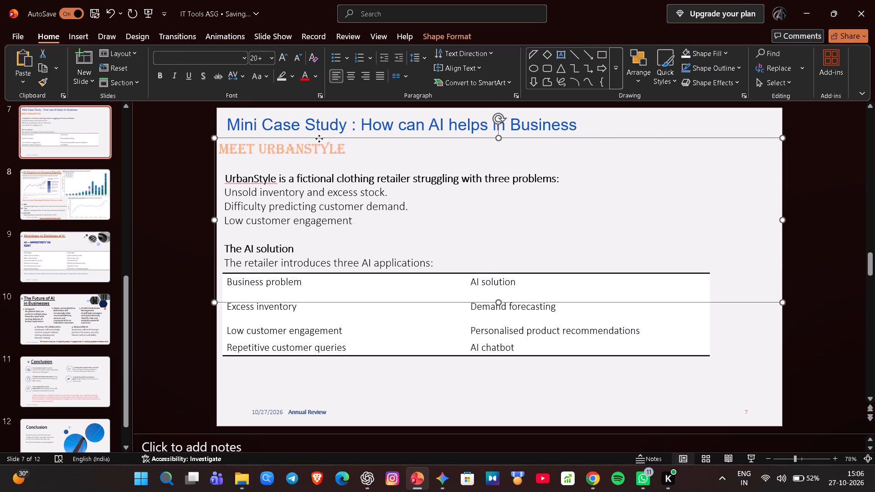
left_click_drag(319, 138, 327, 138)
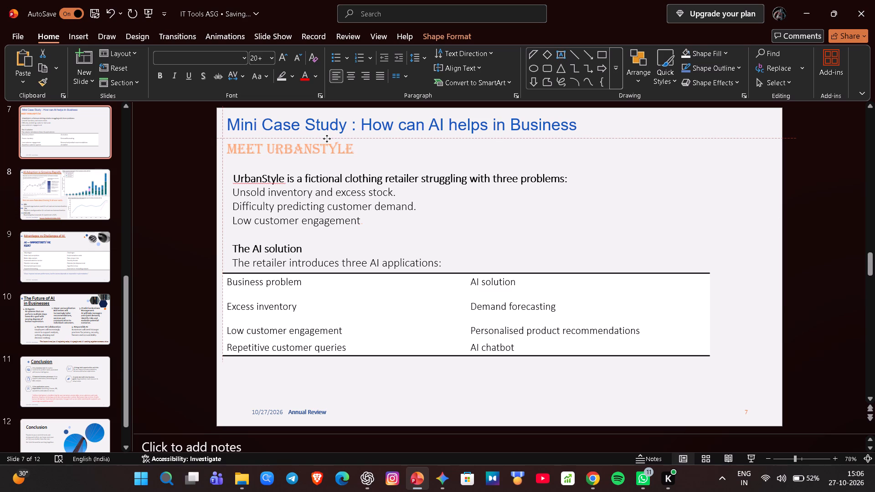
left_click_drag(327, 138, 326, 139)
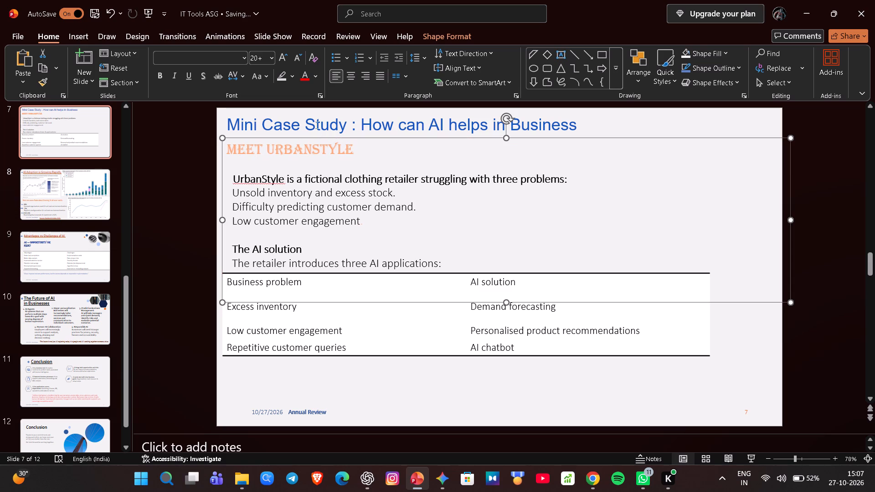
Underline the whole "Mini Case Study : How can AI helps in Business" title.
left_click(578, 121)
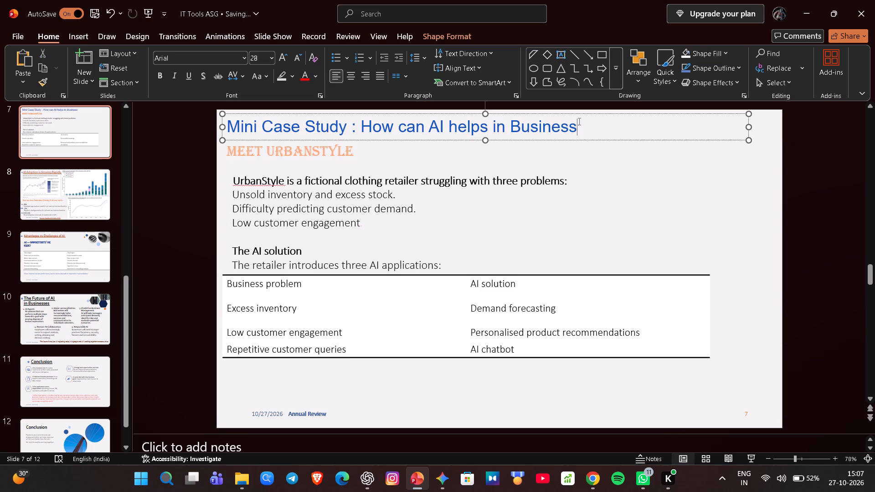
left_click(228, 126)
left_click_drag(228, 126, 340, 111)
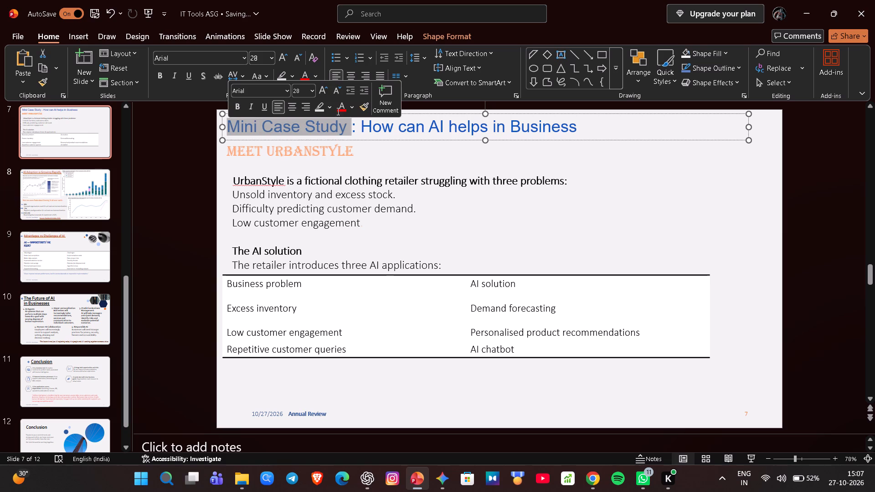
left_click_drag(340, 111, 572, 112)
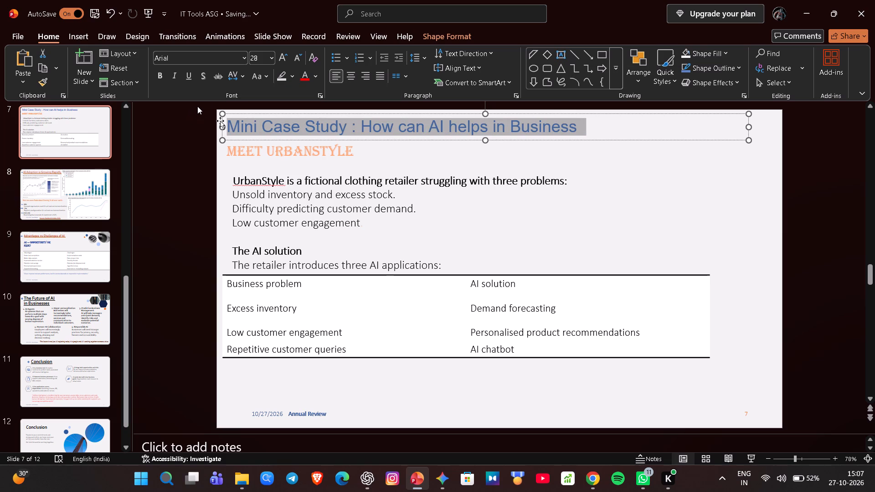
left_click(190, 77)
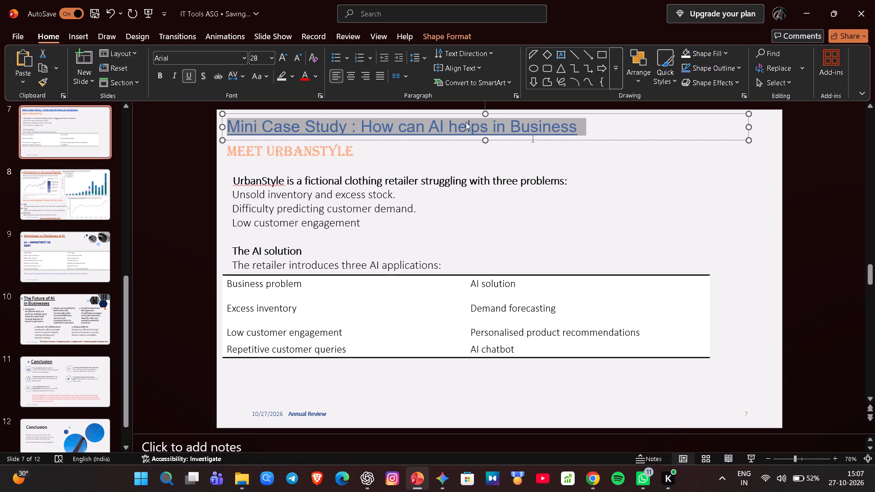
left_click(561, 164)
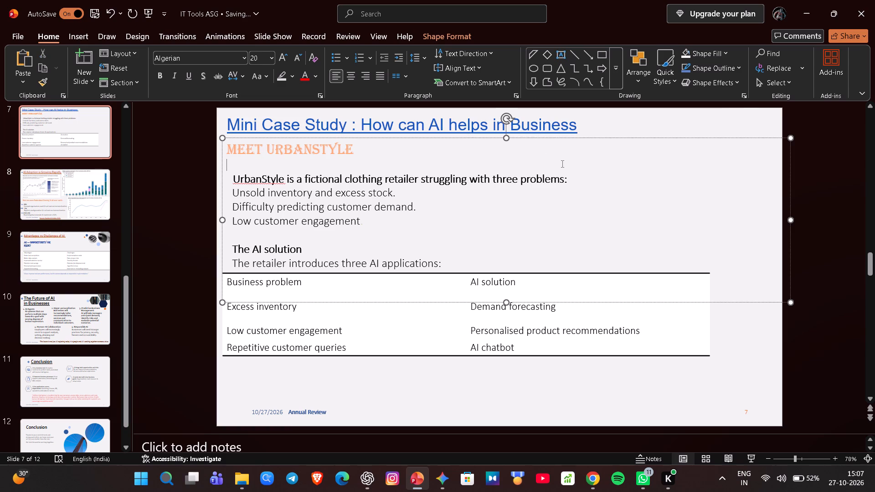
Shift the slide 7 title box slightly right to make room for a marker before it.
left_click(578, 121)
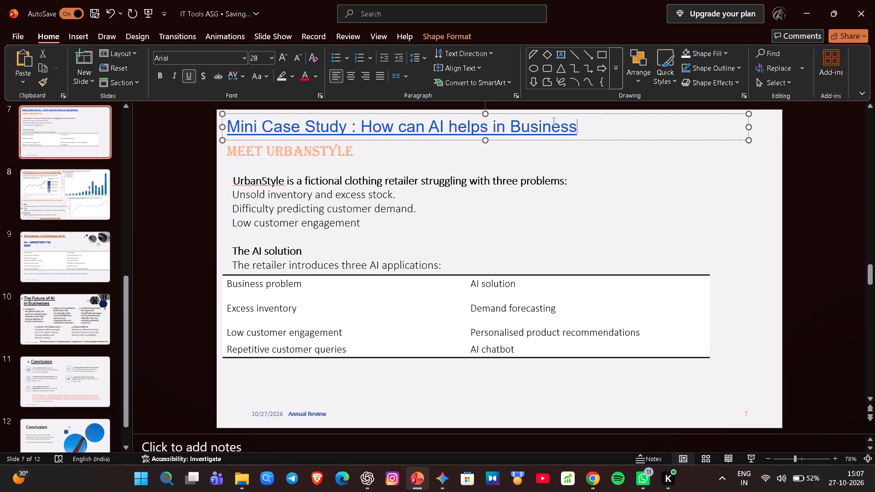
left_click_drag(432, 114, 433, 113)
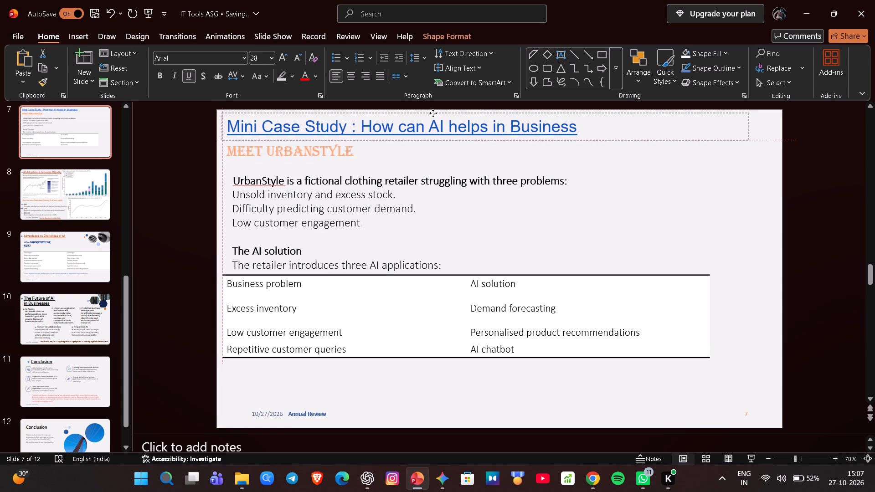
left_click_drag(433, 113, 438, 113)
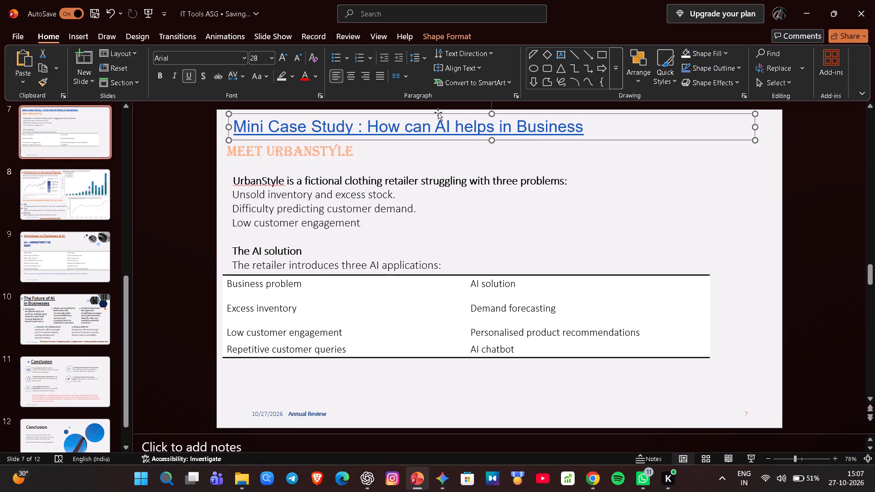
Insert a small diamond about 0.66 cm high and 0.54 cm wide just before the slide 7 title, clear of its text.
left_click(80, 40)
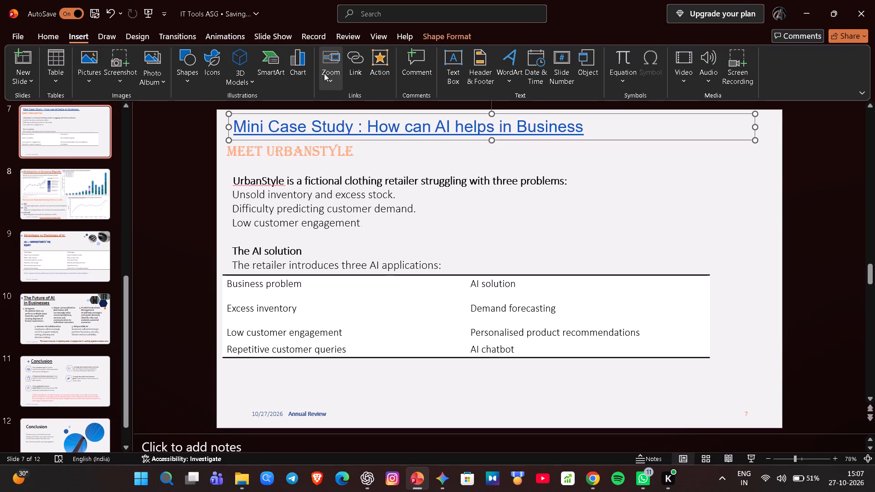
left_click(196, 70)
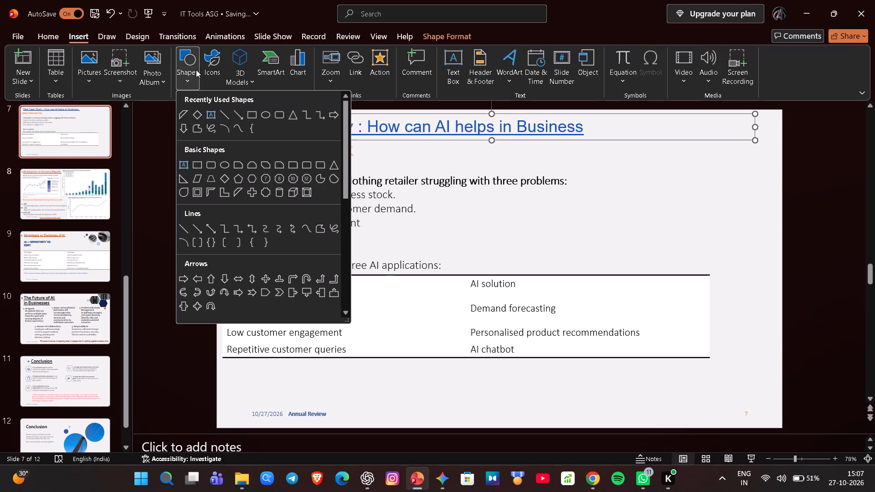
left_click(192, 118)
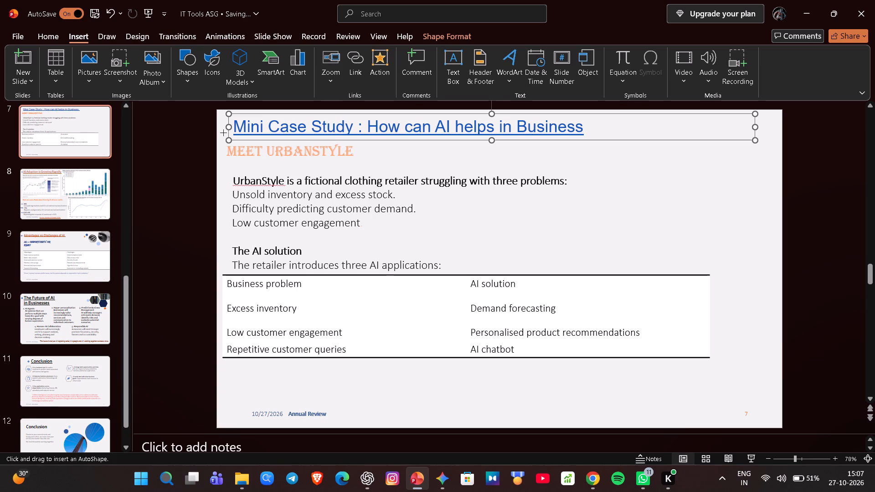
left_click_drag(223, 133, 226, 123)
left_click_drag(226, 123, 232, 122)
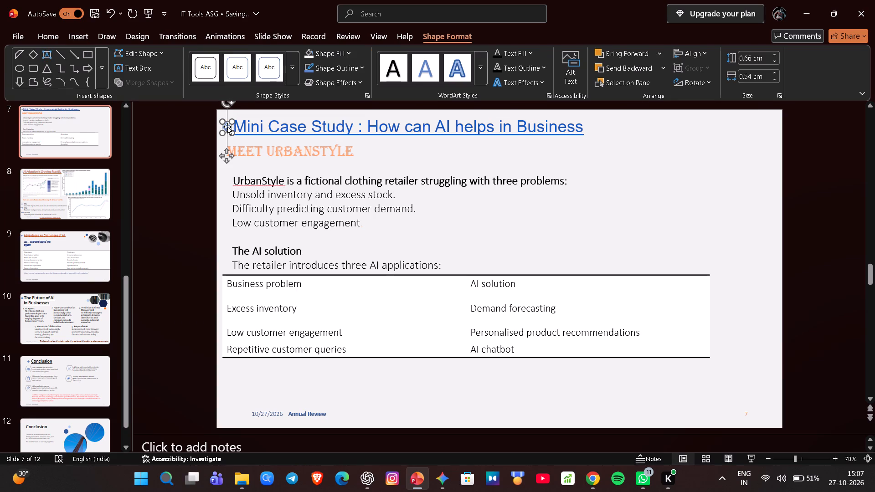
left_click(228, 127)
left_click(179, 172)
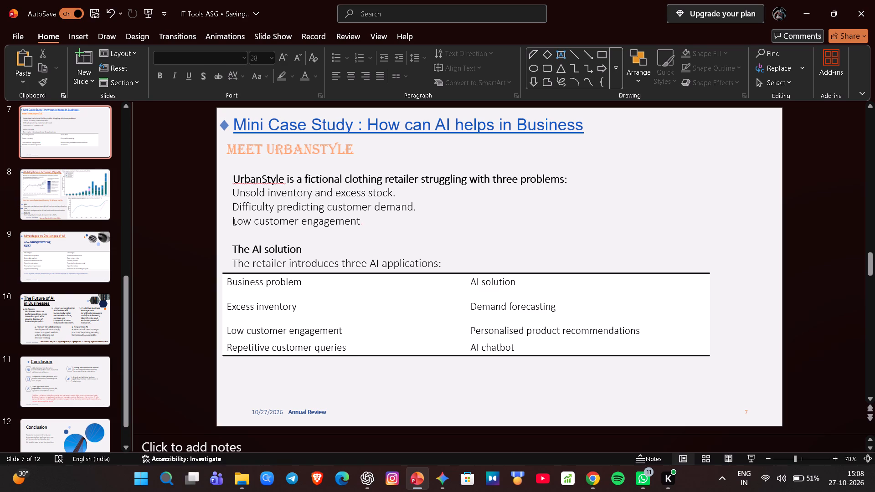
Move the business problem and AI solution table slightly right and down, lining its text up with the paragraphs above.
left_click(458, 273)
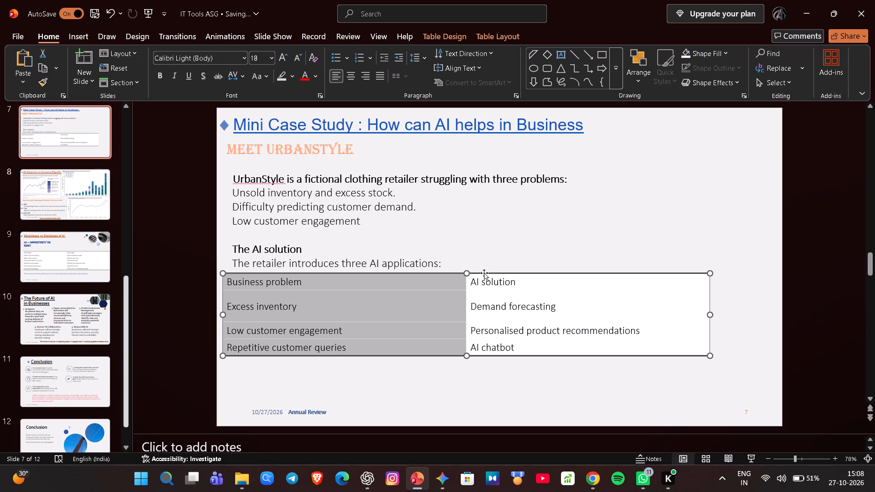
left_click(485, 273)
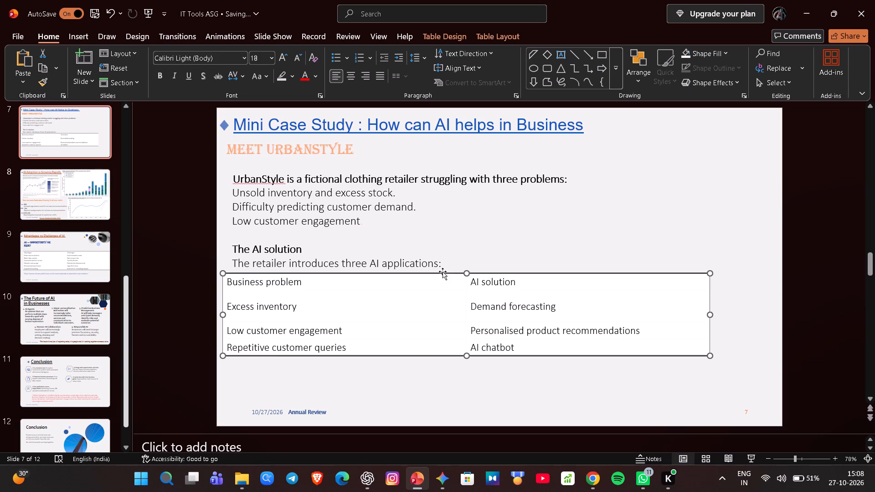
left_click(445, 275)
left_click_drag(445, 275, 452, 279)
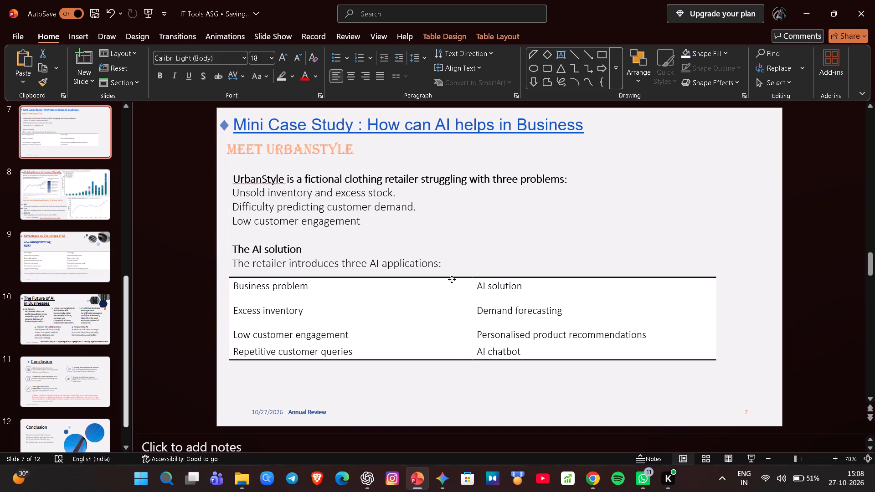
left_click_drag(452, 279, 452, 280)
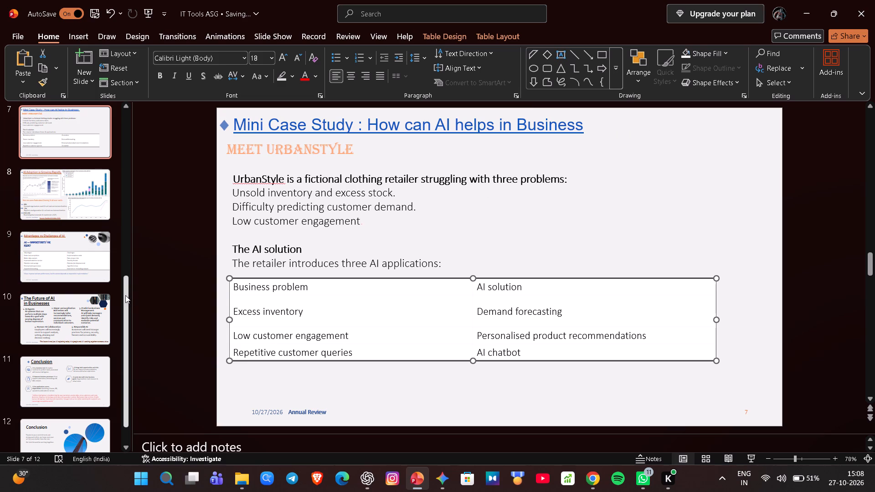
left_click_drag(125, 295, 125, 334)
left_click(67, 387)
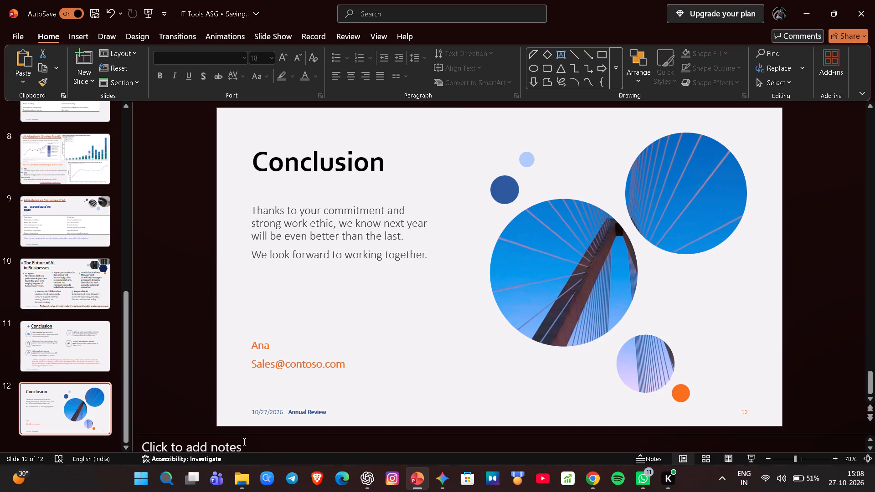
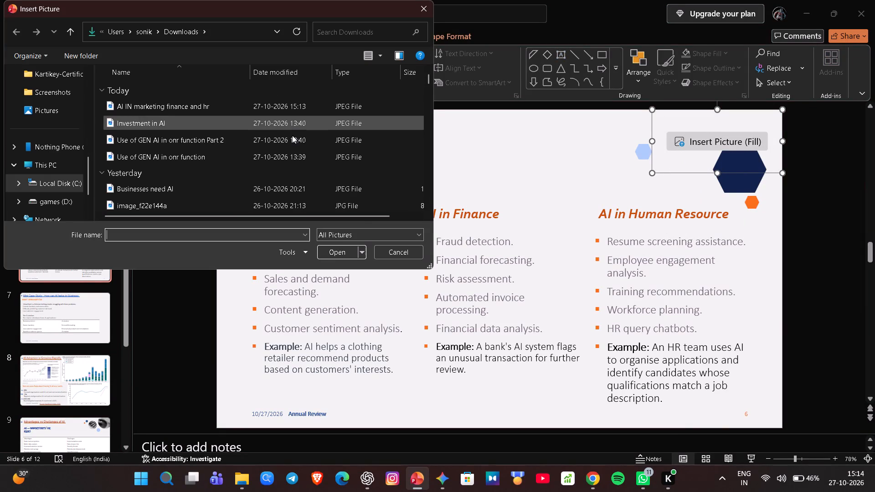
Fill the hexagon picture shape on slide 6 with the "AI IN marketing finance and hr" image from Downloads.
double_click(213, 107)
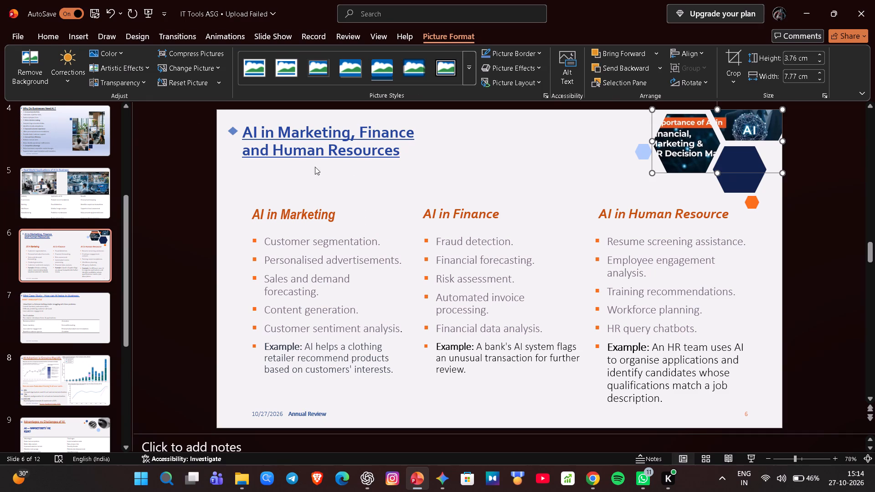
Deselect the header picture on slide 6 and go to slide 7.
left_click(427, 145)
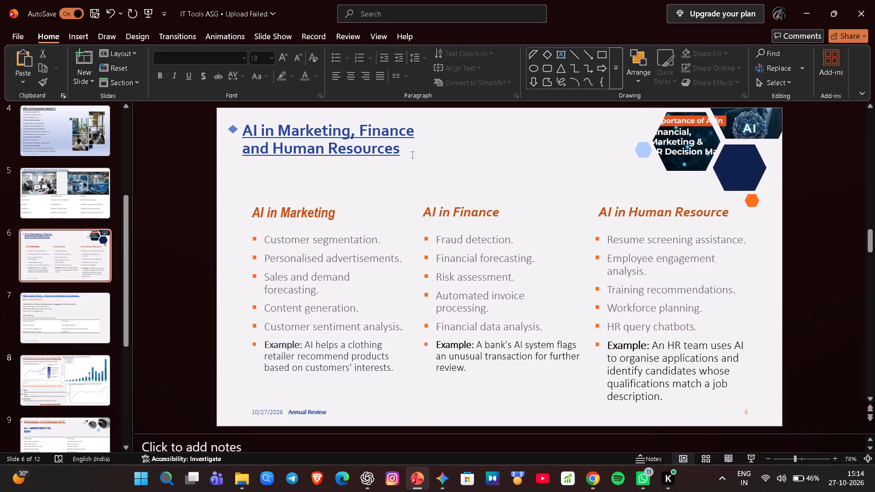
left_click(128, 273)
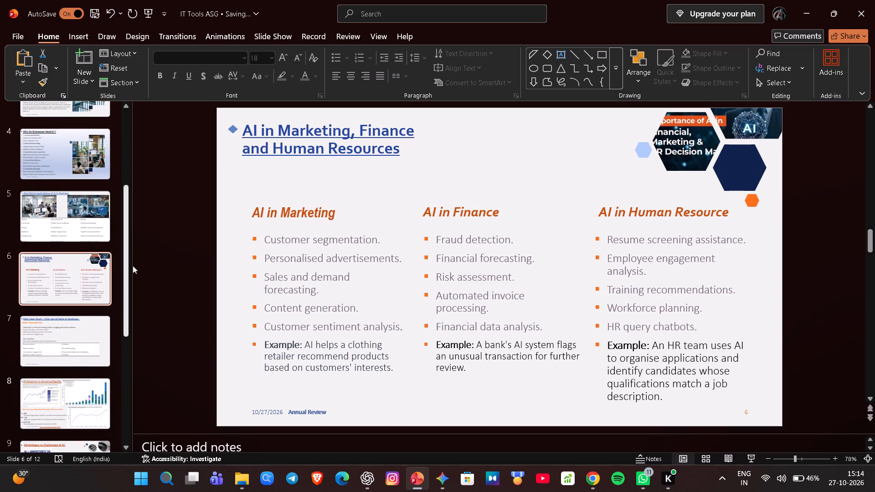
left_click(95, 292)
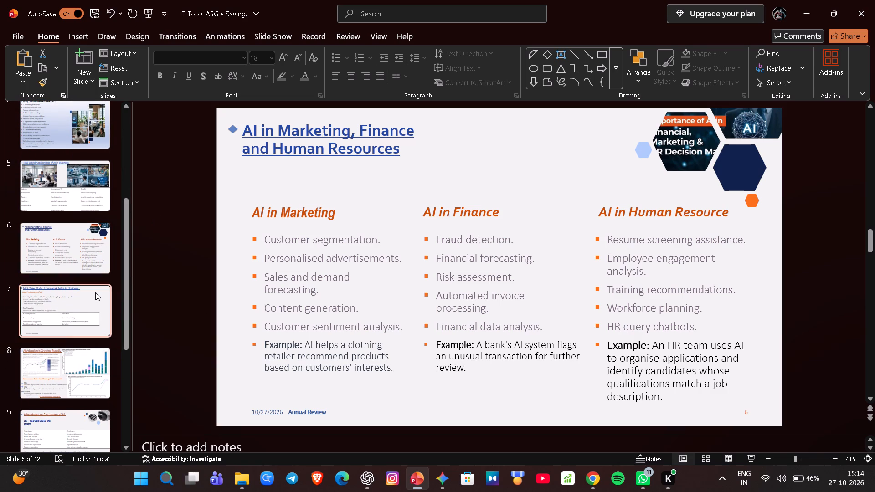
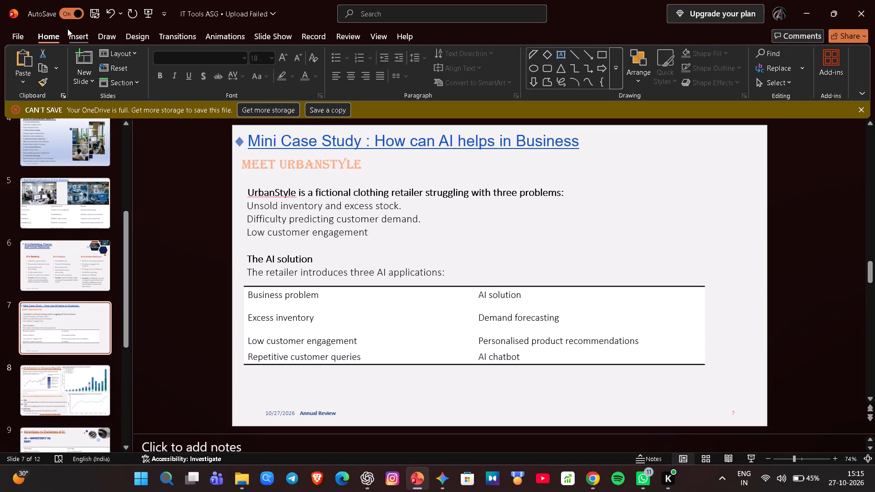
Insert the "urbanstyle" picture from the Downloads folder onto the Mini Case Study slide.
left_click(71, 31)
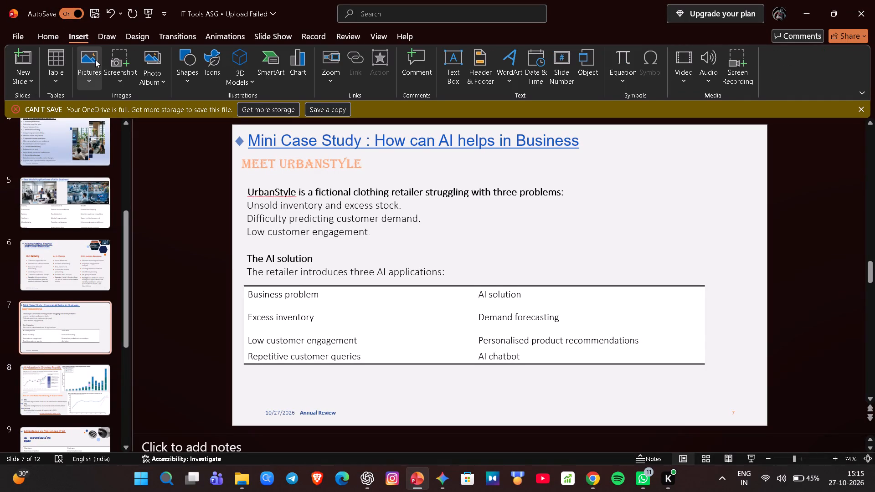
left_click(95, 60)
left_click(116, 115)
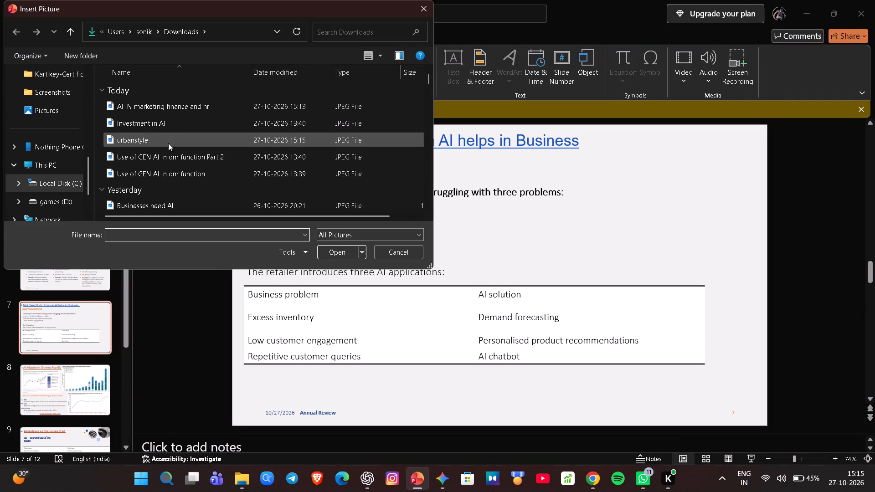
double_click(171, 138)
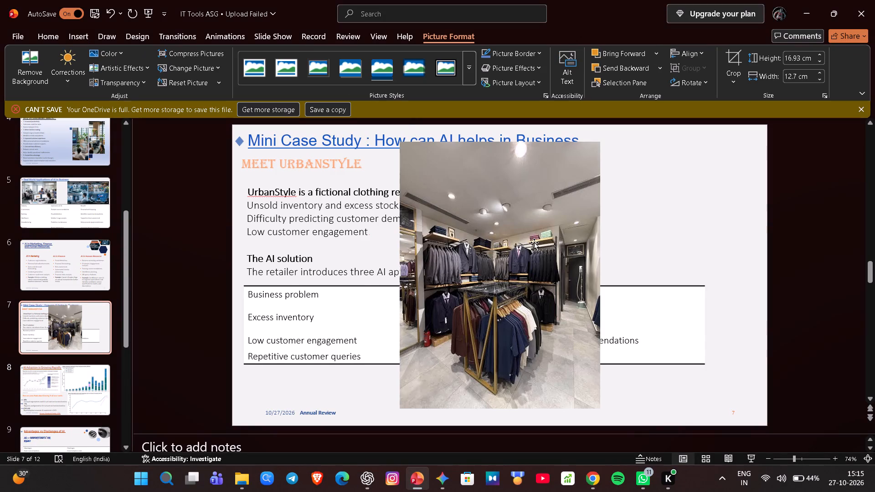
Fit the clothing store picture into slide 7's upper-right corner, clear of the text, at about 10.13 cm high by 10.37 cm wide.
left_click_drag(533, 273, 663, 255)
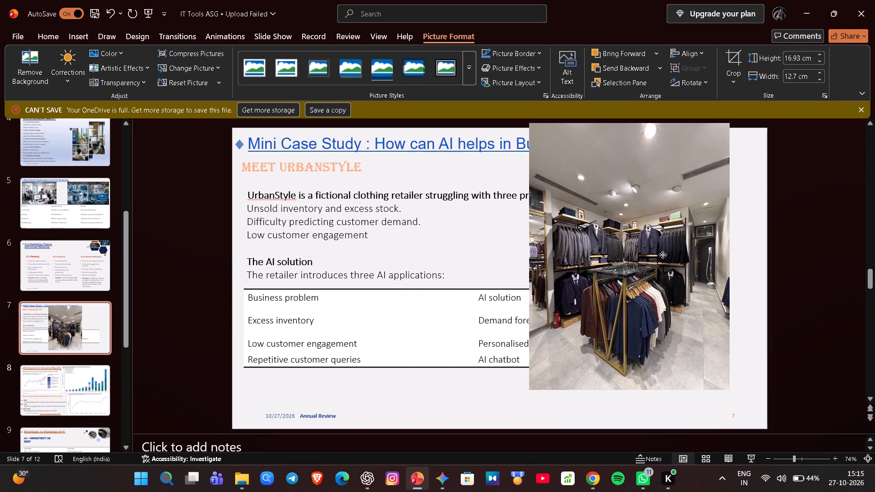
left_click_drag(663, 255, 693, 259)
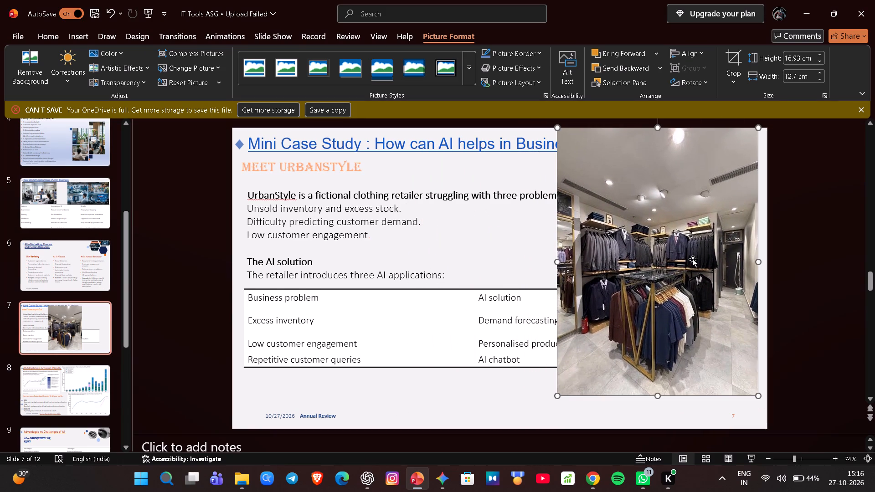
left_click_drag(556, 264, 570, 261)
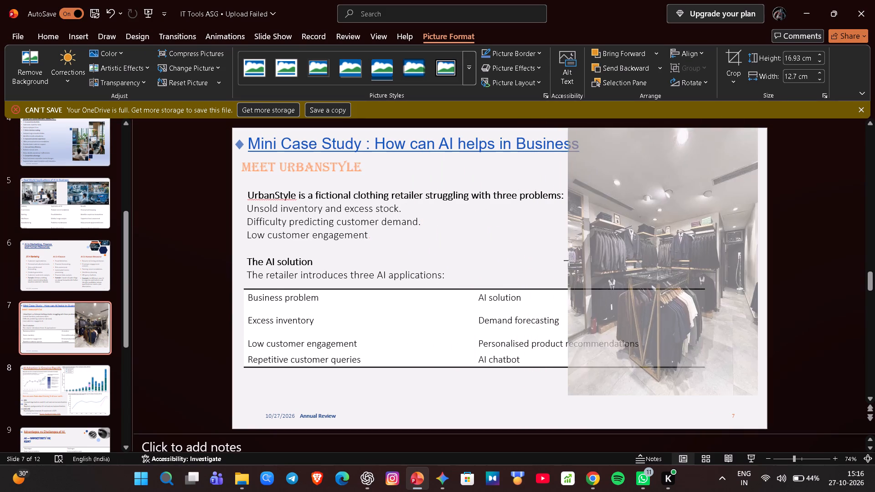
left_click_drag(570, 261, 576, 260)
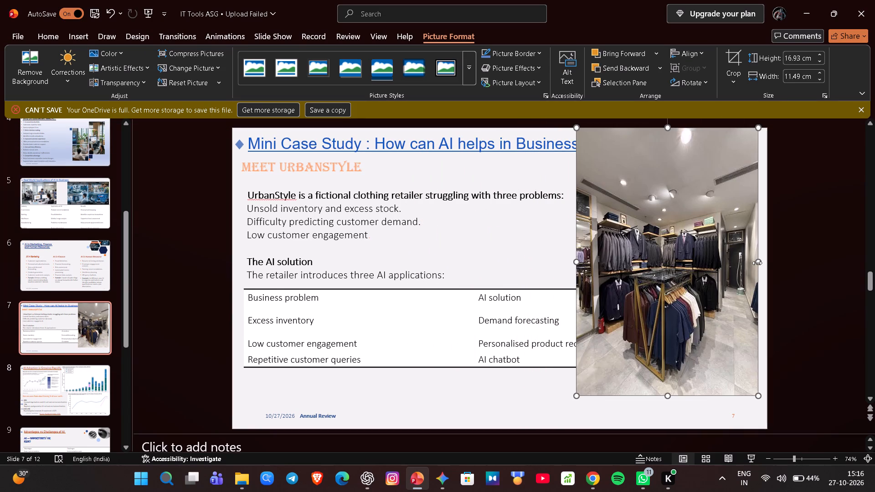
left_click_drag(757, 263, 721, 272)
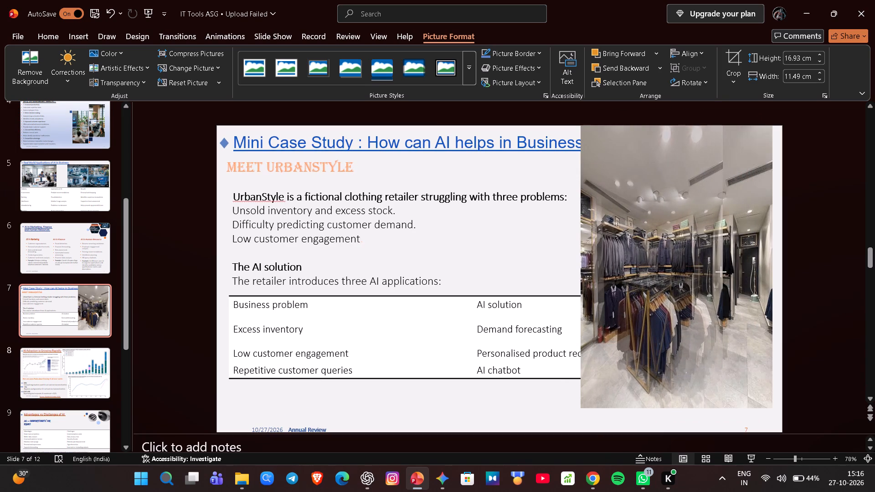
left_click_drag(721, 272, 719, 273)
left_click_drag(656, 251, 660, 251)
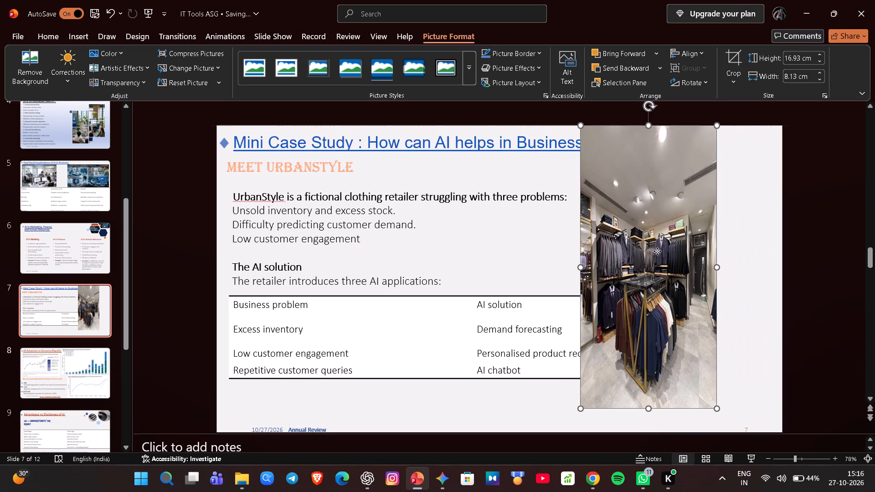
left_click_drag(660, 251, 726, 247)
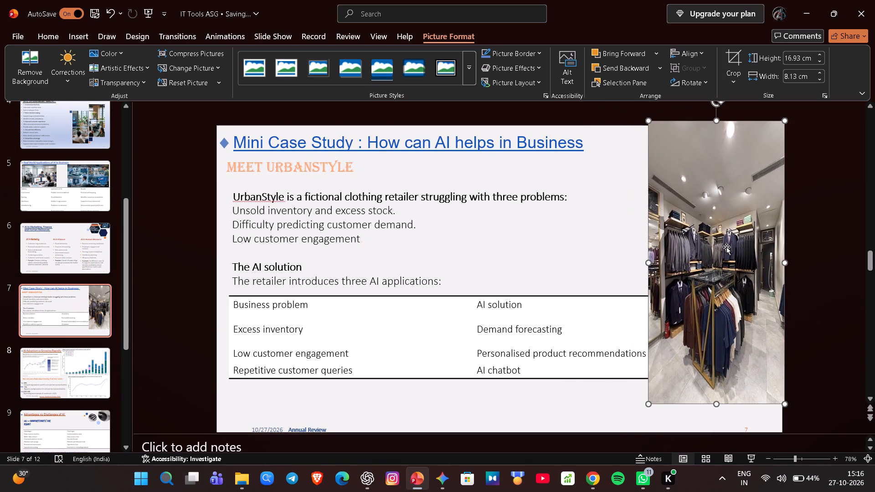
left_click_drag(715, 404, 705, 290)
left_click_drag(706, 230, 706, 237)
left_click(706, 237)
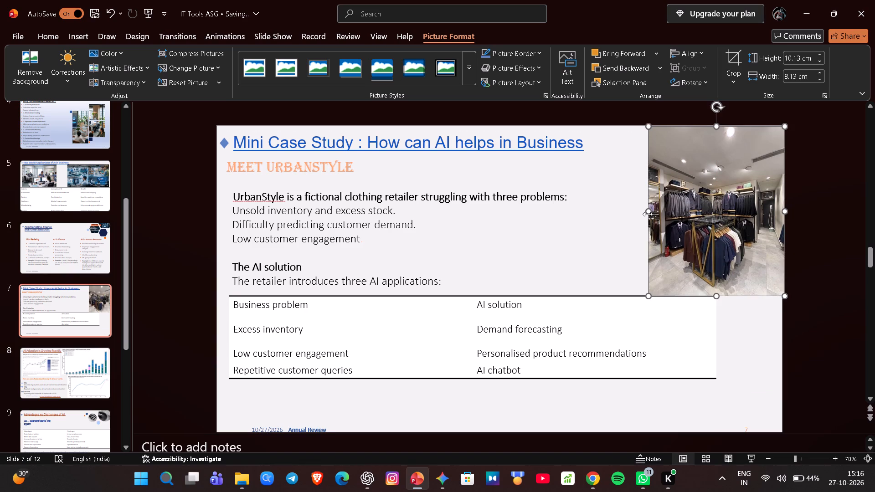
left_click_drag(648, 214, 611, 214)
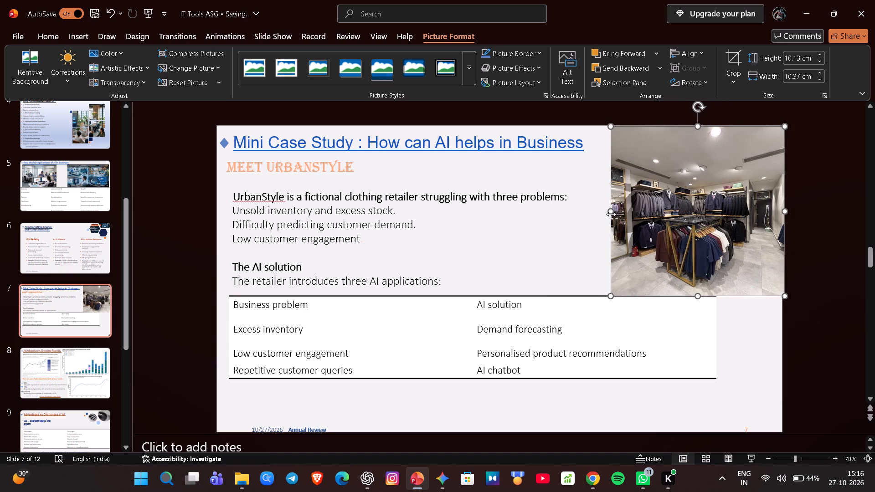
left_click(752, 379)
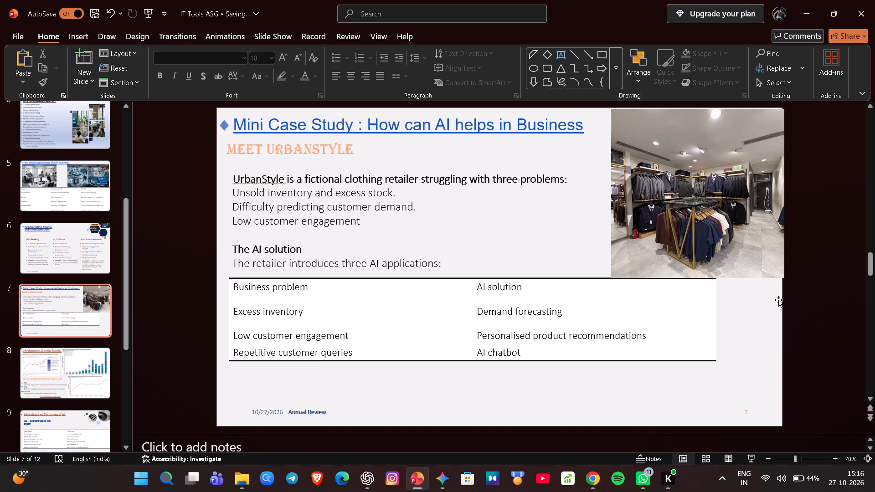
left_click(715, 210)
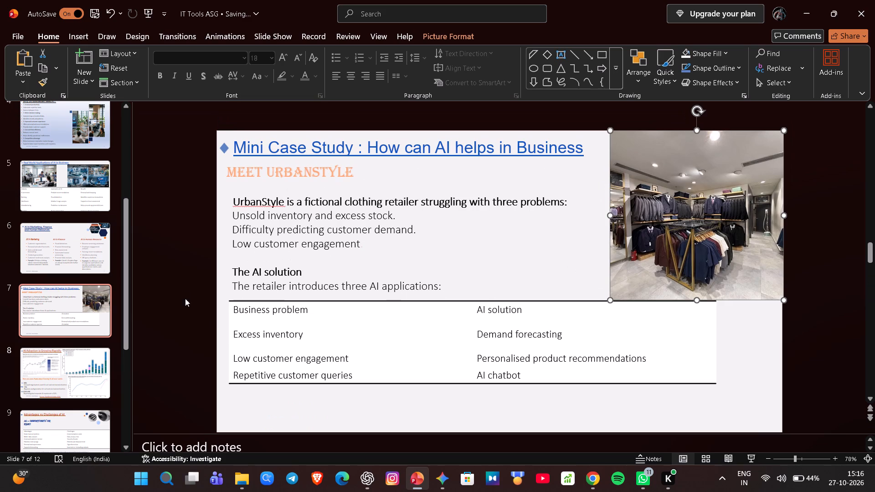
Cut the template Conclusion slide with the bridge pictures, slide 12, from the presentation.
left_click_drag(126, 274, 130, 438)
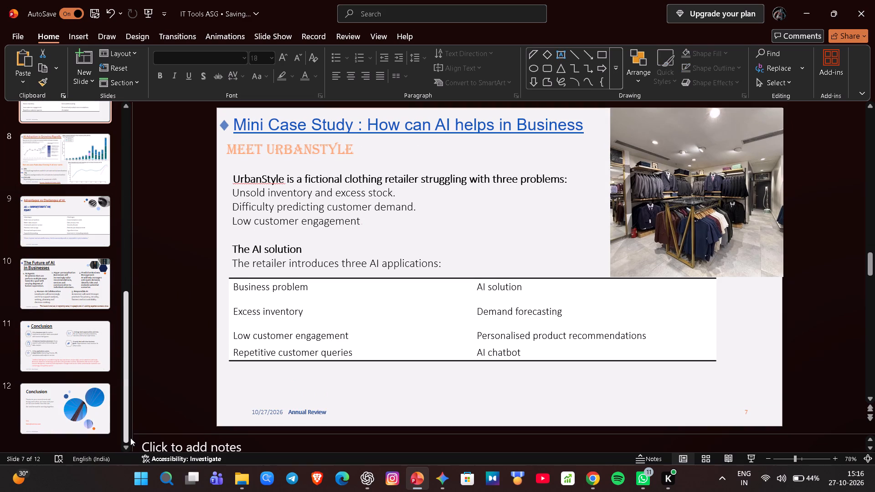
left_click(63, 412)
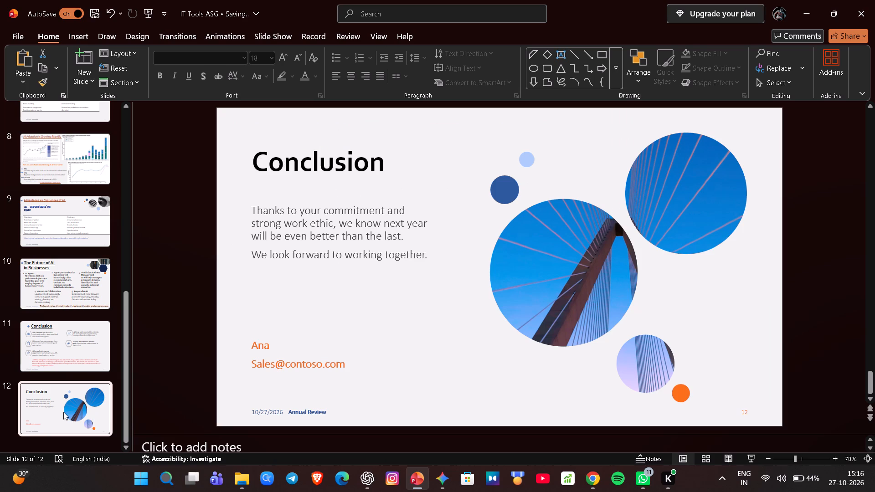
right_click(91, 409)
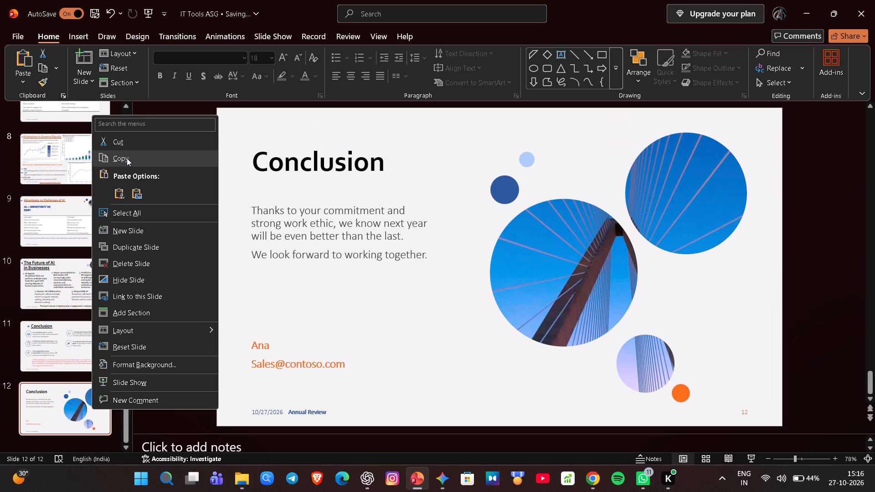
left_click(127, 140)
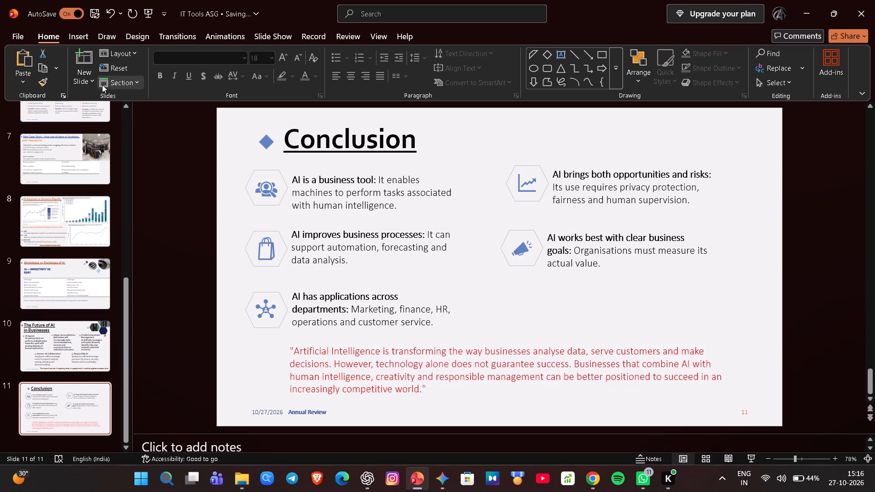
Add a new slide with the Timeline layout after the Conclusion slide.
left_click(88, 67)
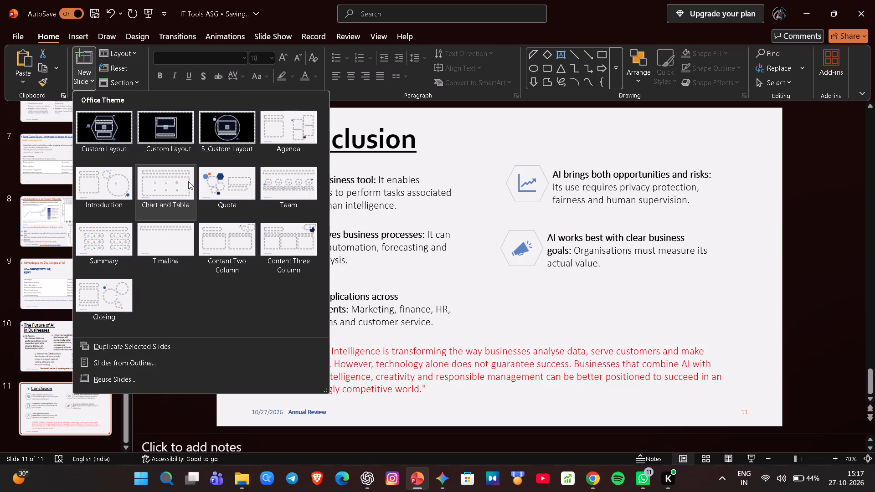
left_click(163, 236)
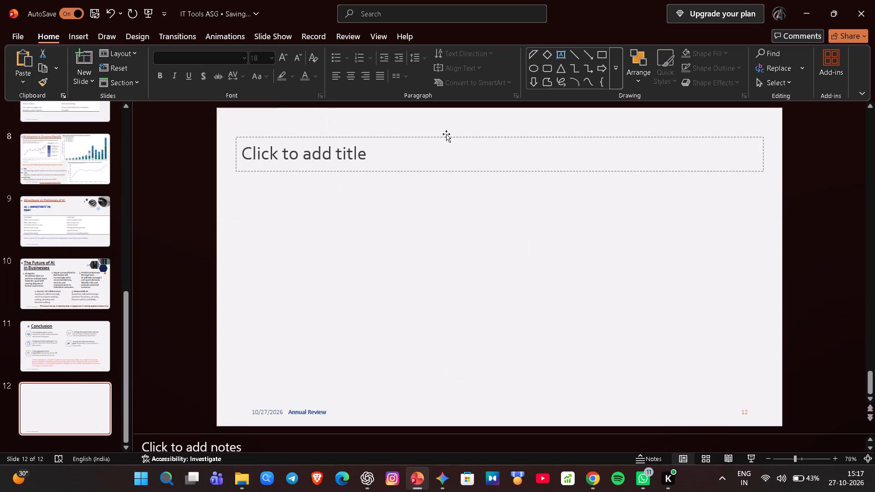
left_click_drag(447, 134, 458, 188)
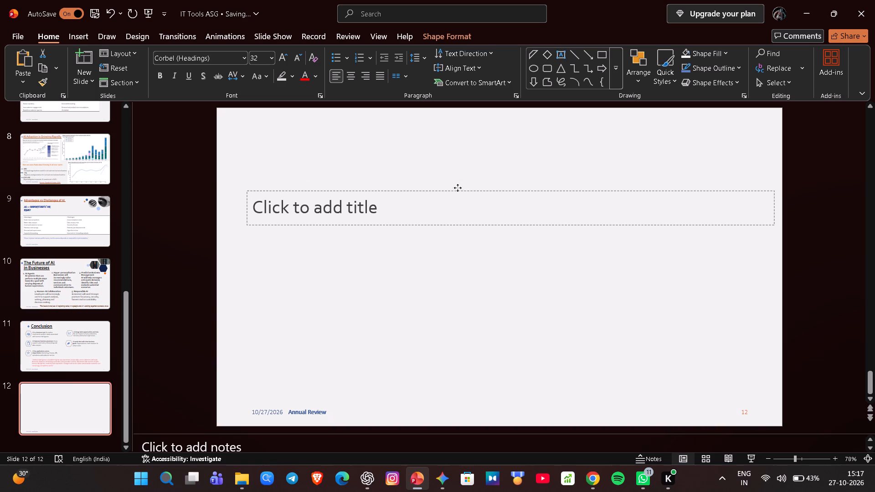
left_click_drag(458, 188, 474, 199)
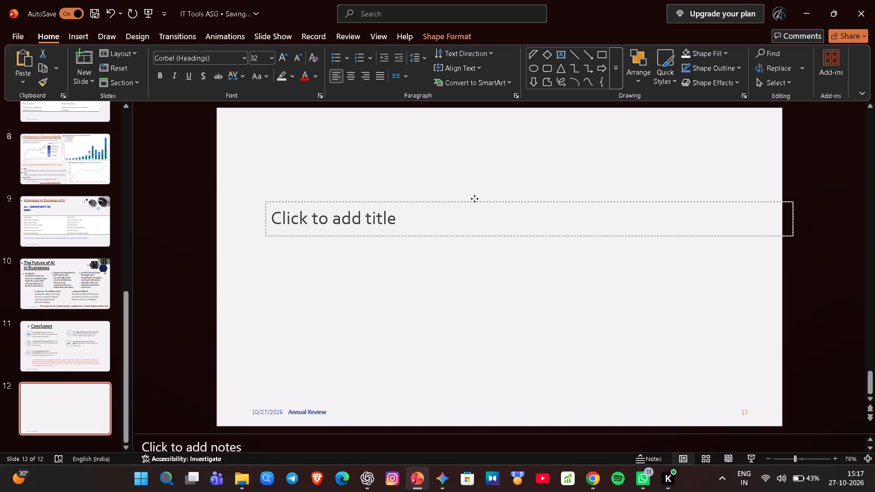
left_click_drag(474, 199, 467, 197)
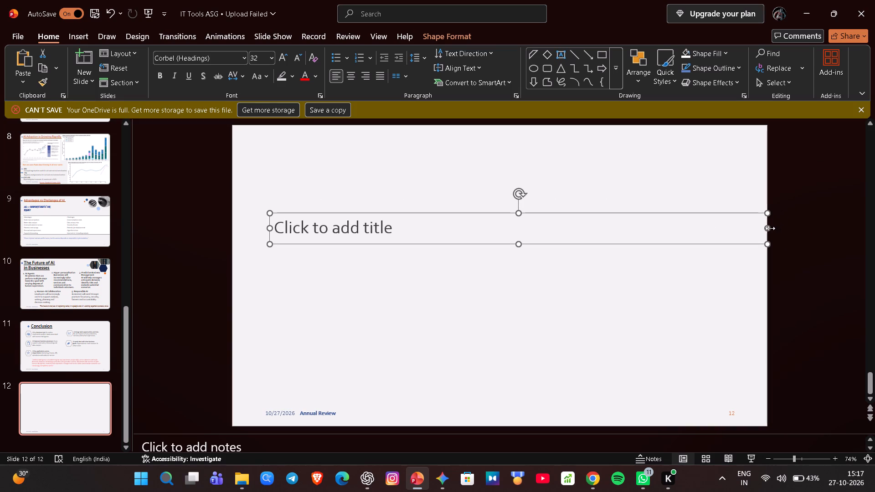
left_click_drag(770, 228, 632, 246)
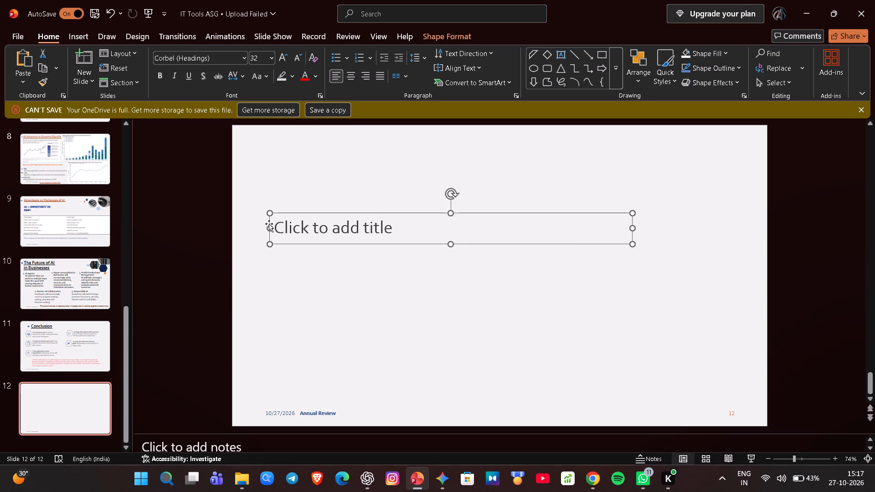
left_click_drag(270, 227, 373, 228)
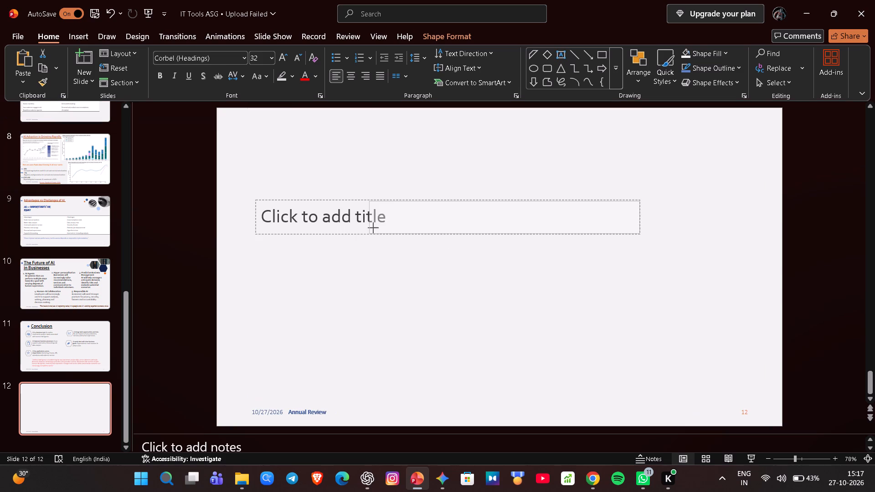